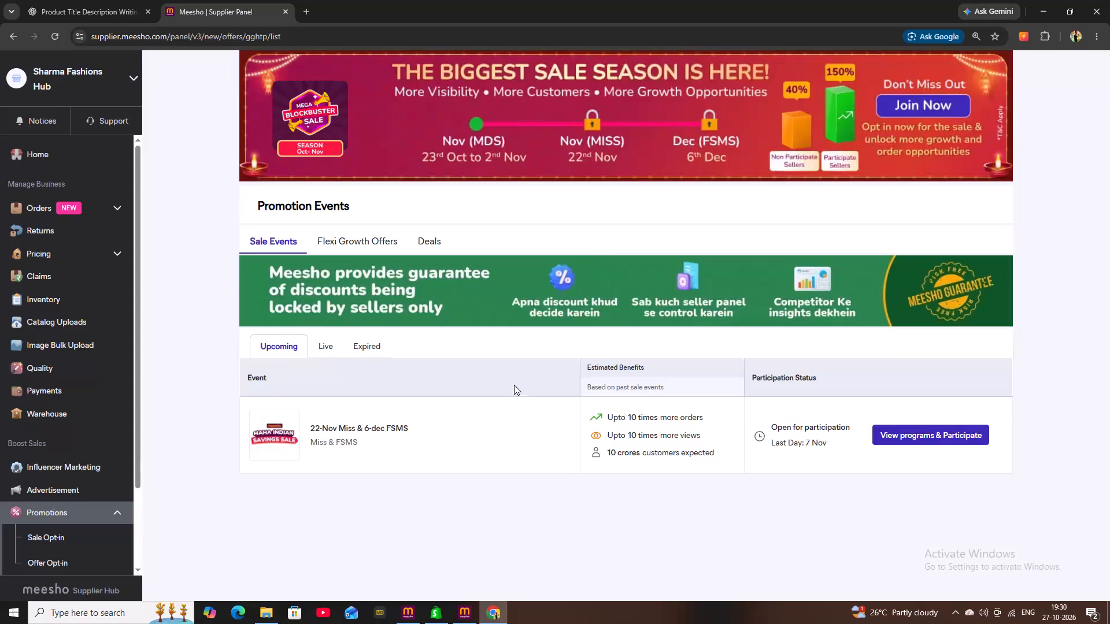
Open the 22-Nov Miss & 6-dec FSMS sale event and start participating in its FLASH discount.
left_click(872, 426)
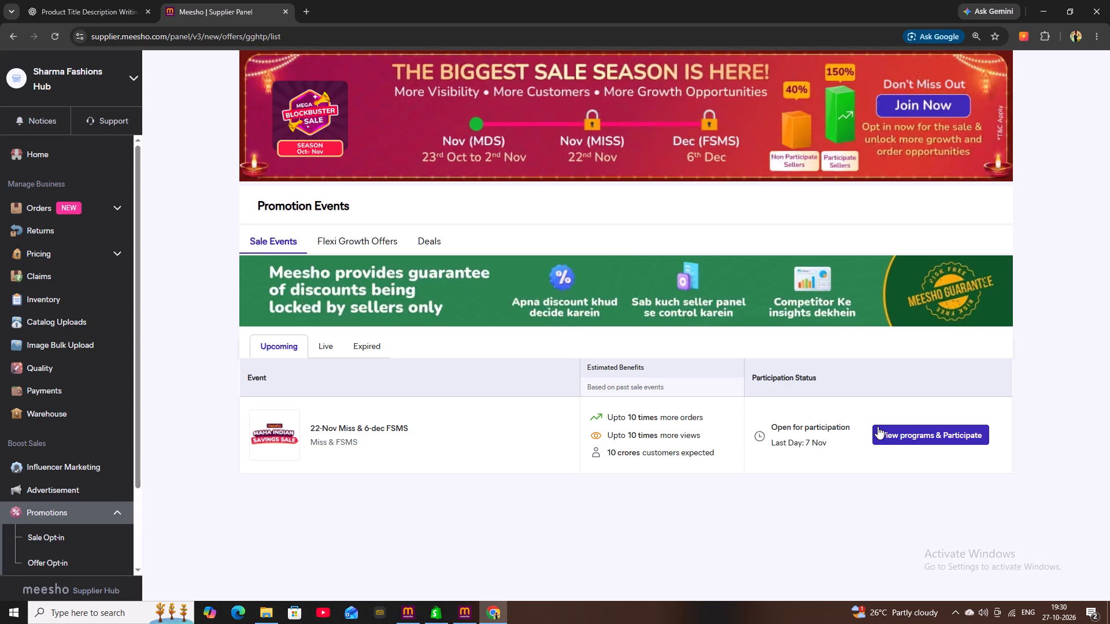
left_click(943, 429)
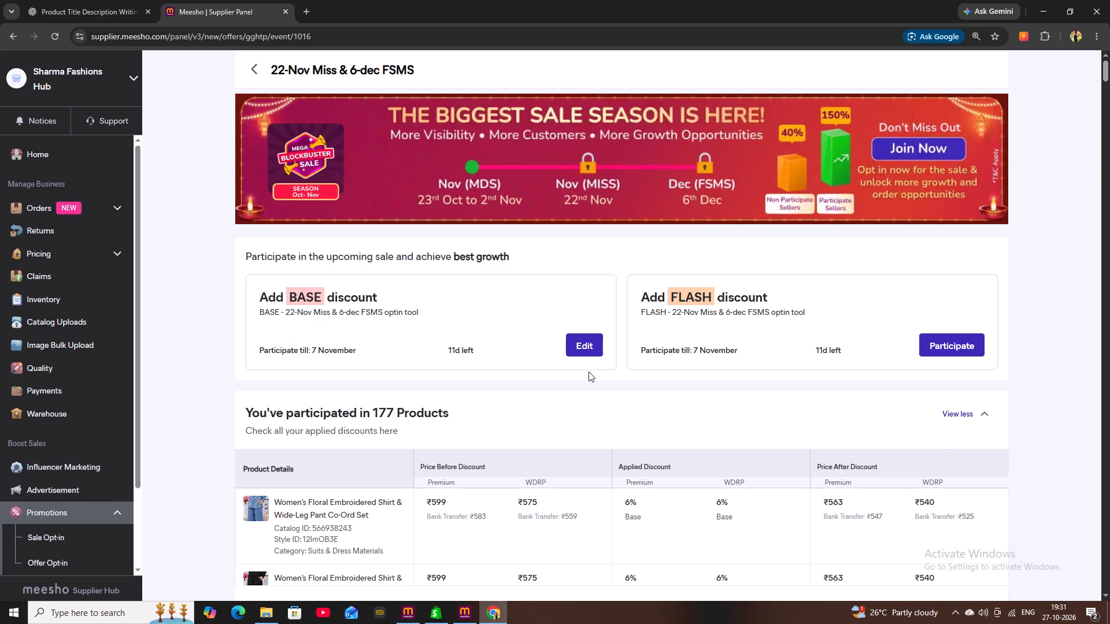
scroll(589, 372, "down", 4)
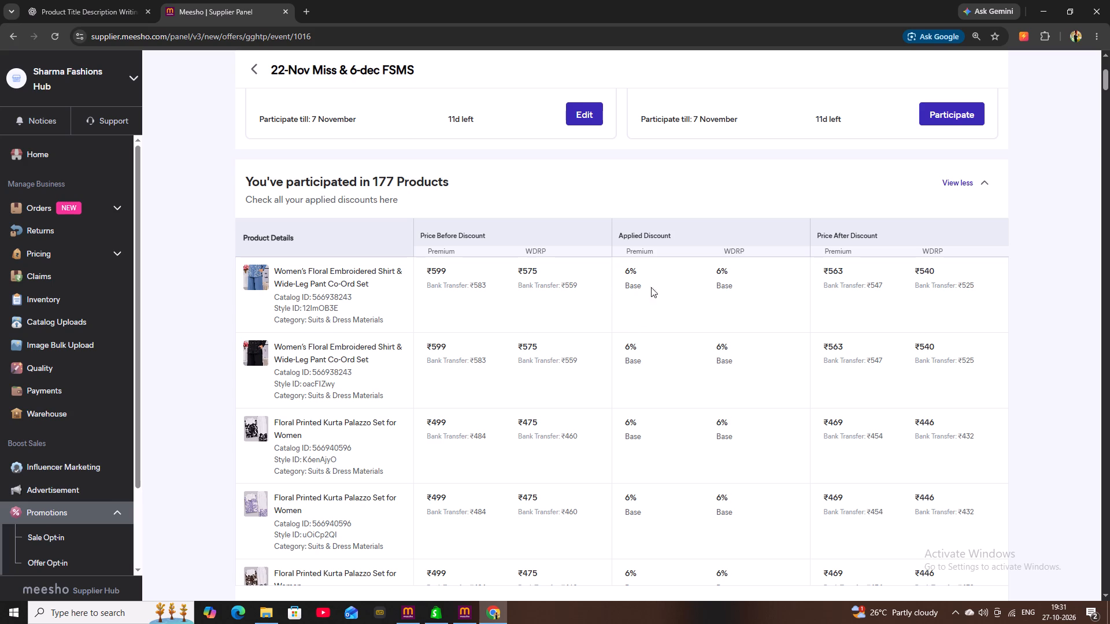
scroll(724, 254, "up", 1)
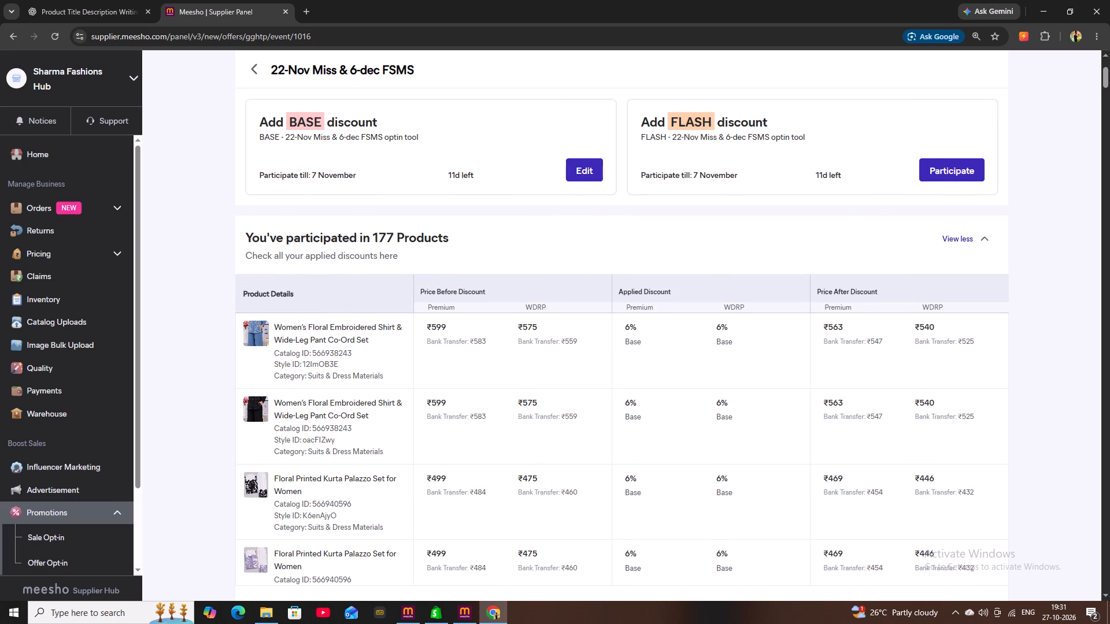
left_click(937, 168)
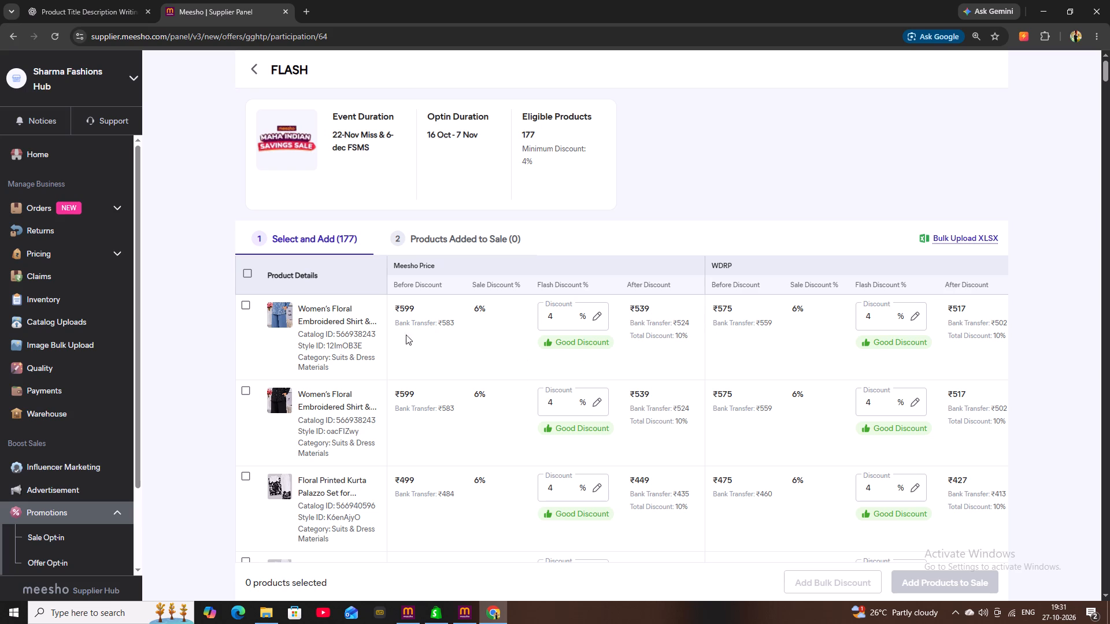
Select all eligible products, review their 4% flash discounts, and add them all to the FLASH sale.
left_click(243, 274)
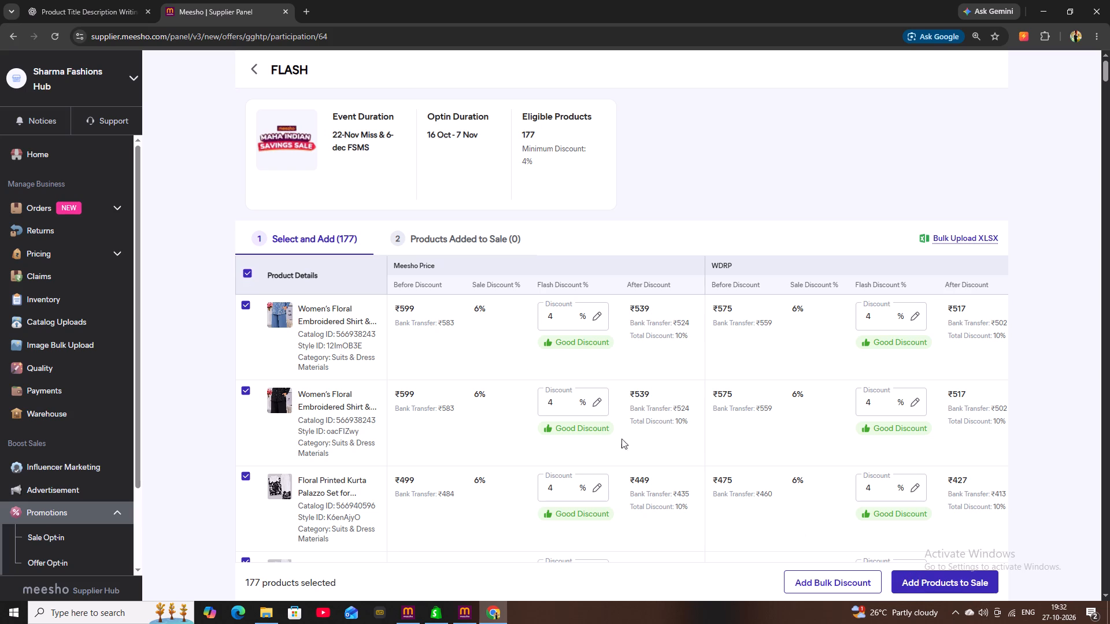
scroll(468, 381, "down", 20)
scroll(468, 381, "down", 4)
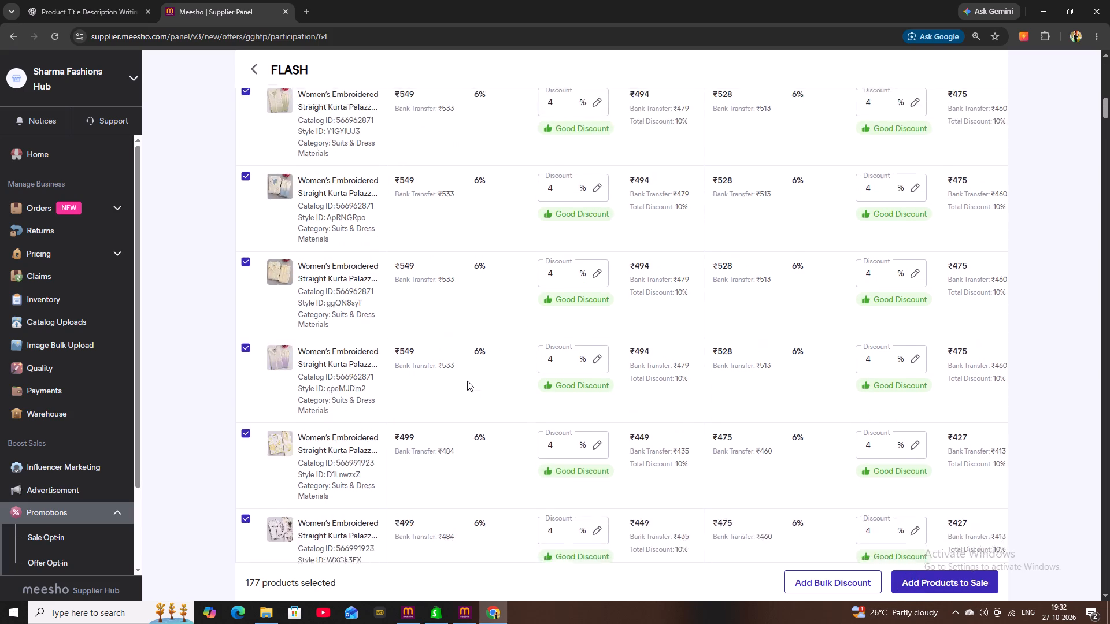
scroll(467, 381, "down", 20)
scroll(467, 381, "down", 8)
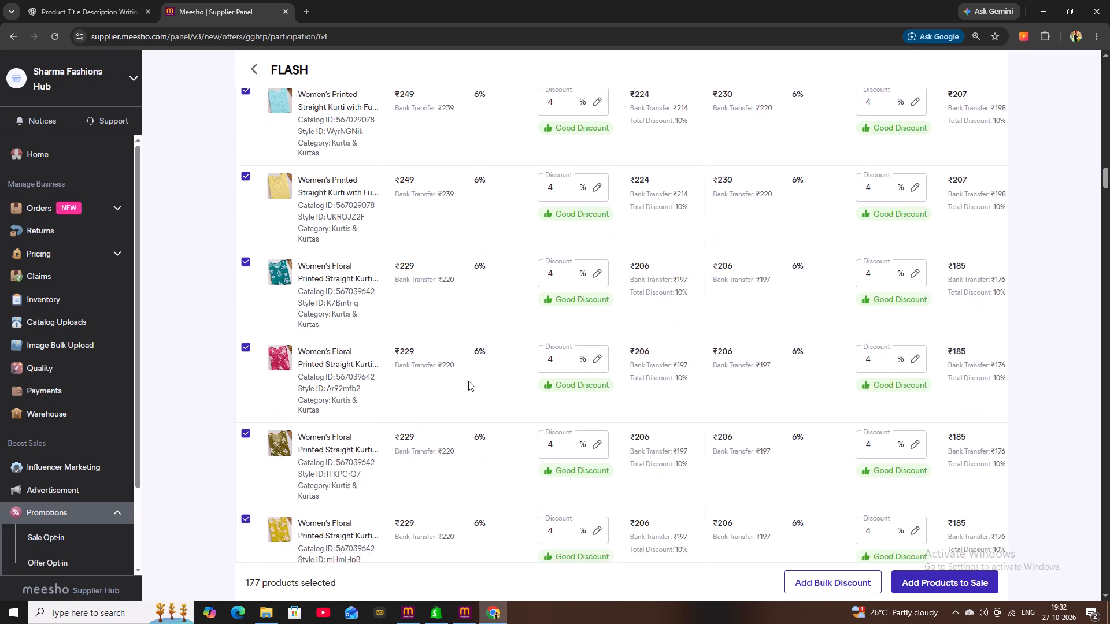
scroll(468, 381, "down", 6)
scroll(468, 381, "down", 20)
scroll(468, 381, "down", 4)
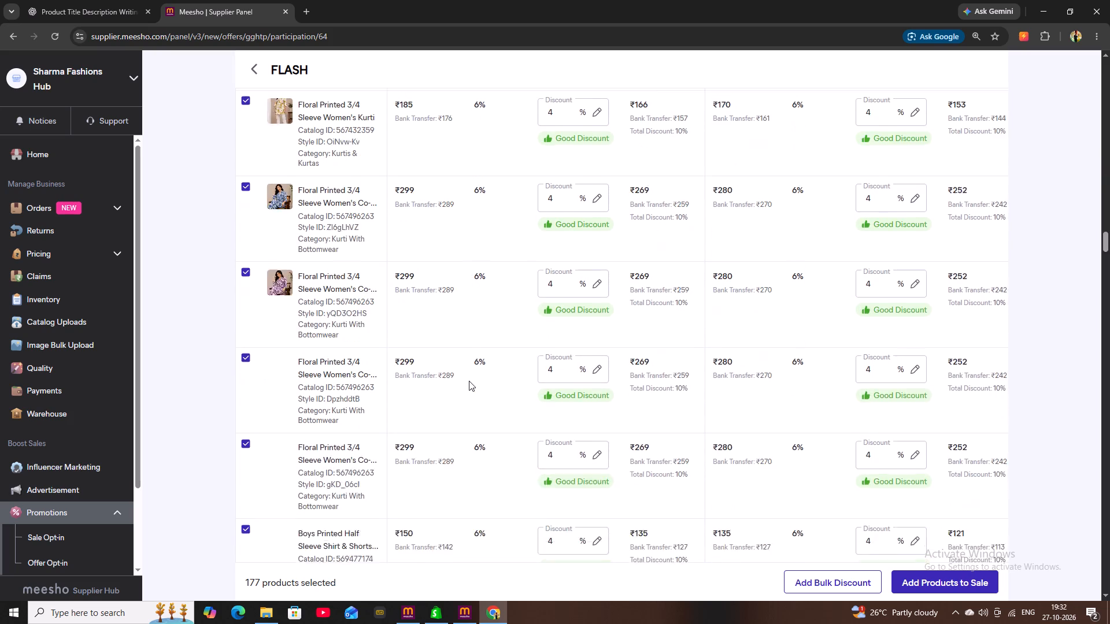
scroll(469, 381, "down", 5)
scroll(469, 381, "down", 20)
scroll(469, 381, "down", 4)
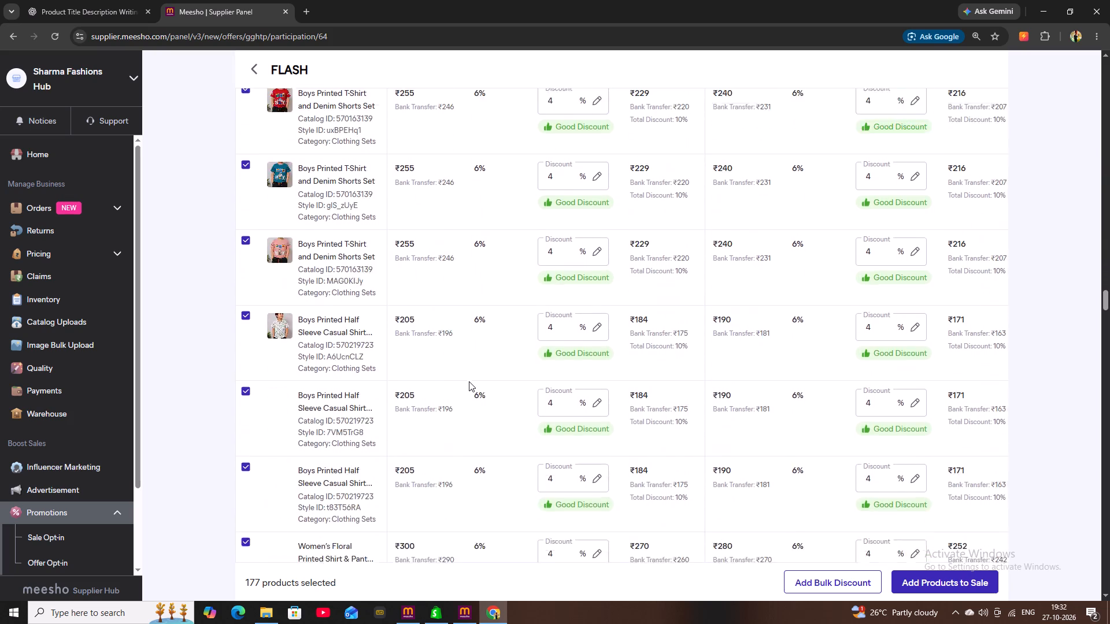
scroll(469, 381, "down", 4)
left_click_drag(1103, 309, 1109, 485)
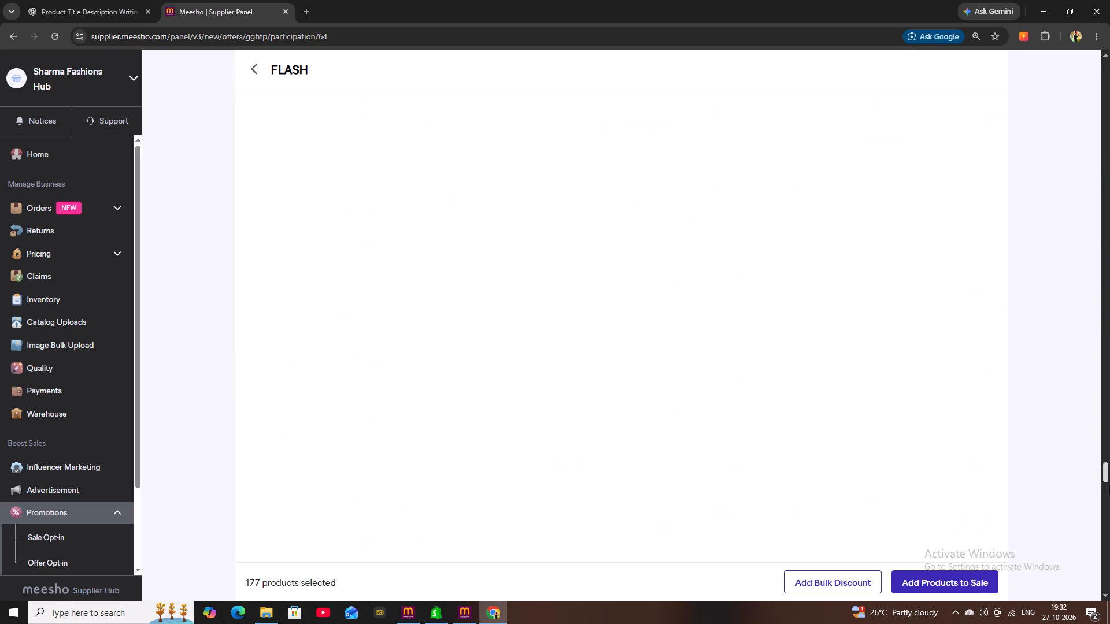
left_click_drag(1109, 485, 1105, 582)
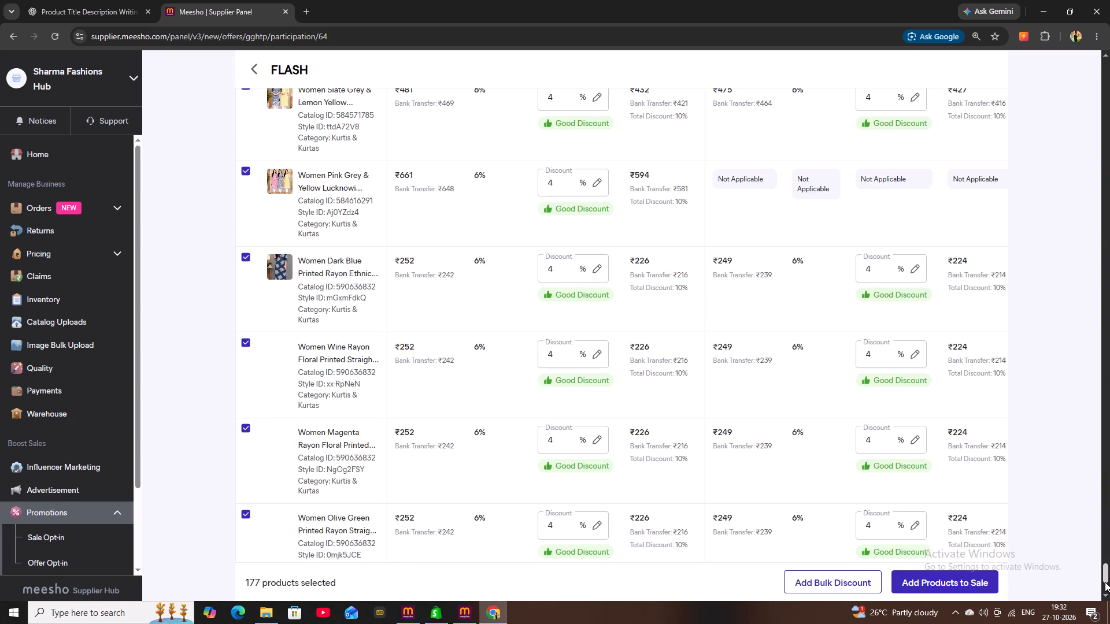
left_click_drag(1105, 582, 1059, 65)
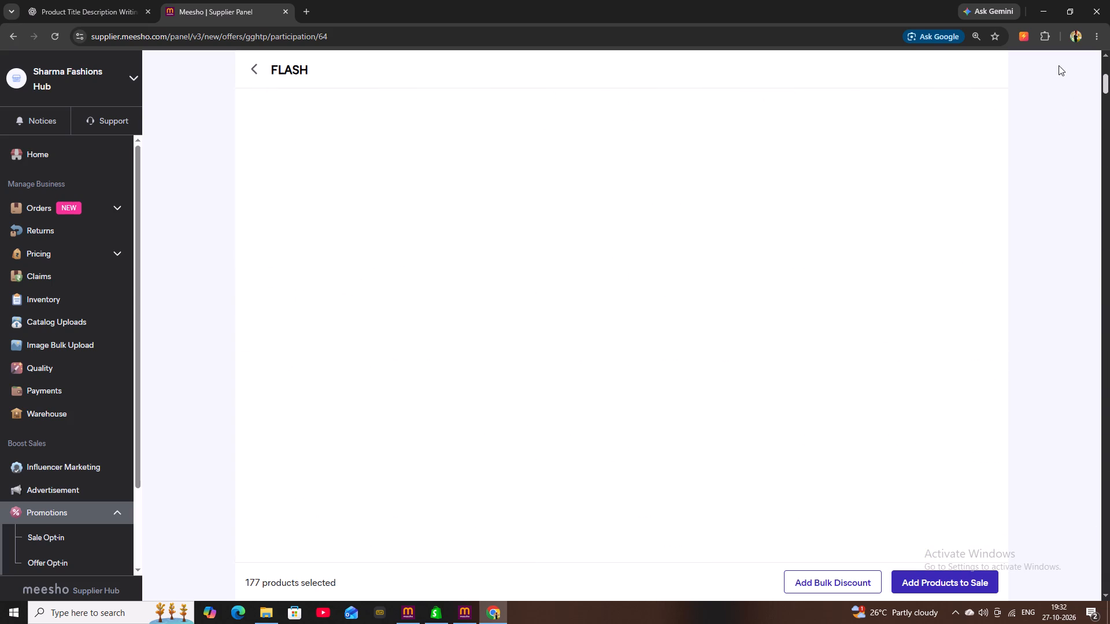
left_click_drag(1059, 65, 1059, 57)
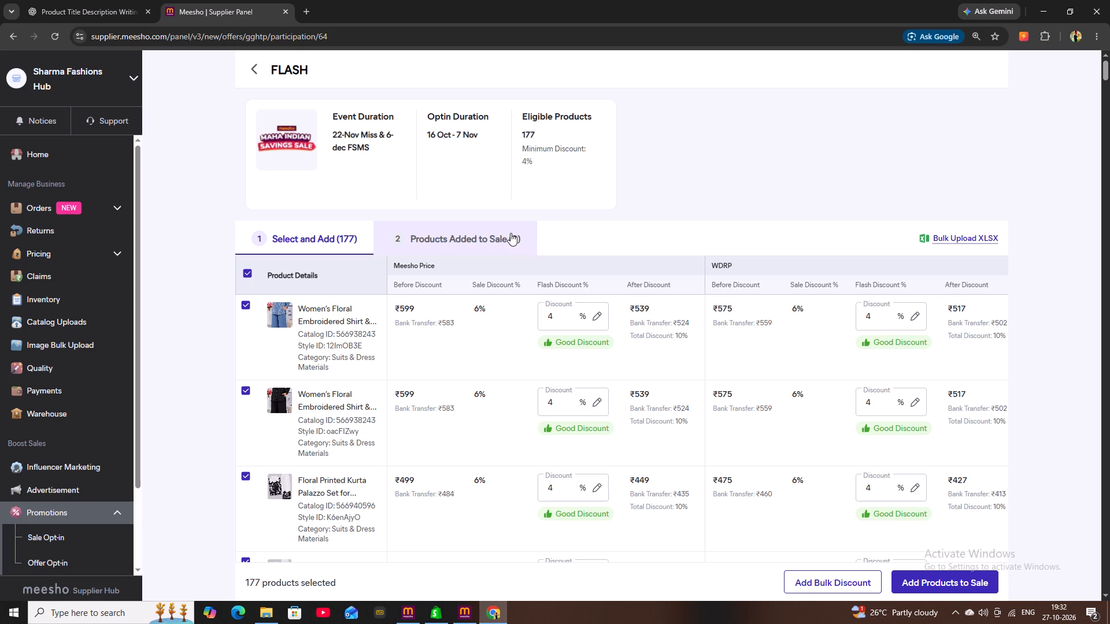
scroll(661, 221, "down", 4)
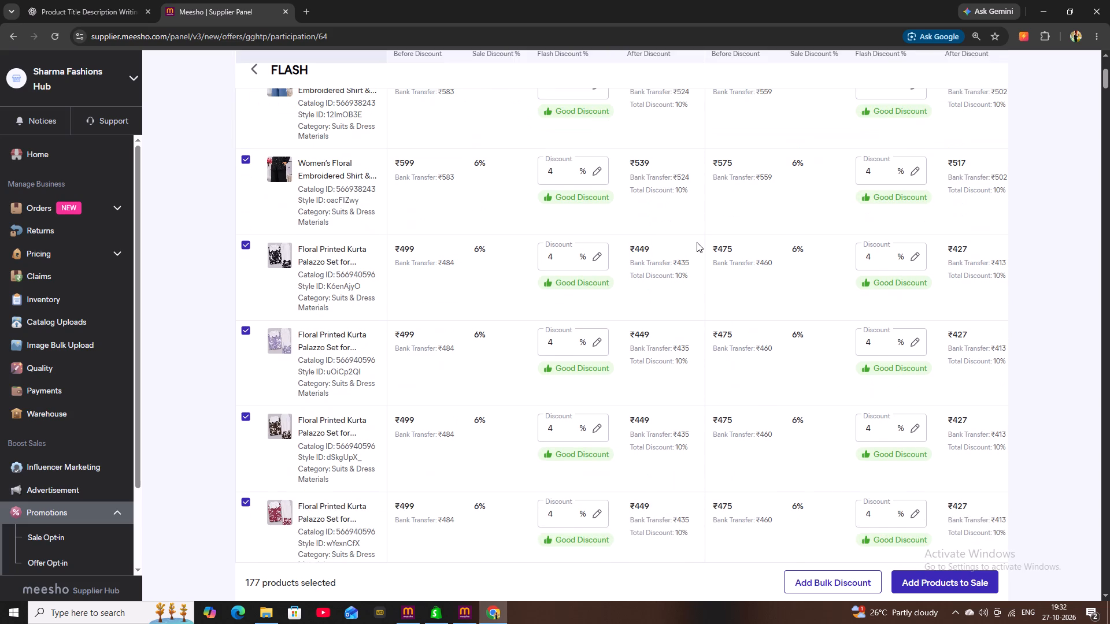
left_click(898, 580)
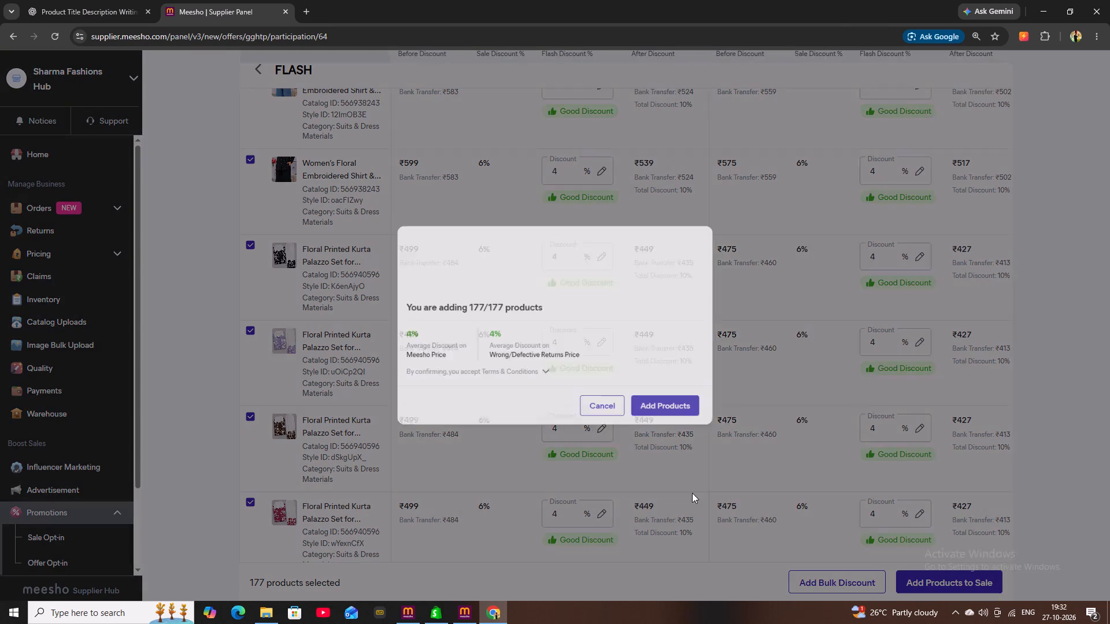
left_click(663, 415)
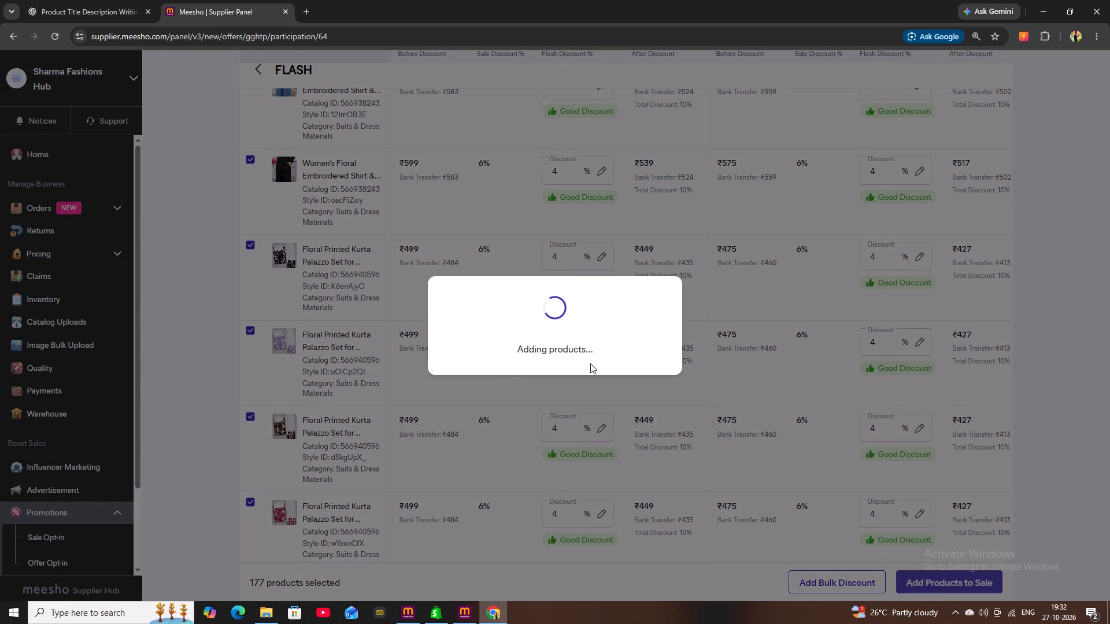
left_click(484, 394)
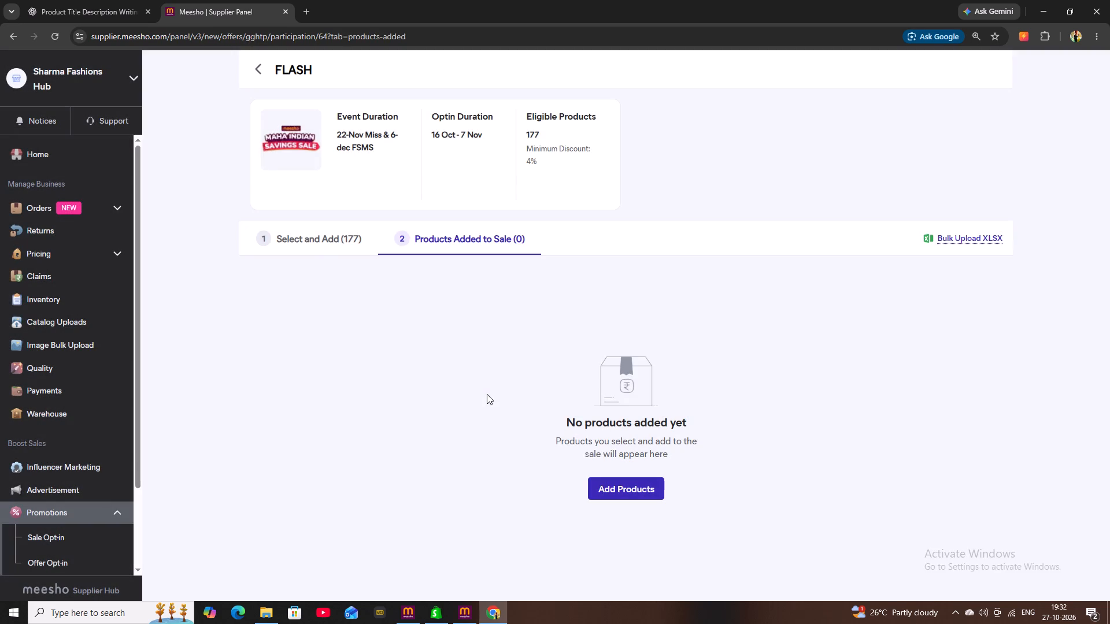
Return to the FLASH sale's list of products still to add and reload the page to check it.
left_click(326, 243)
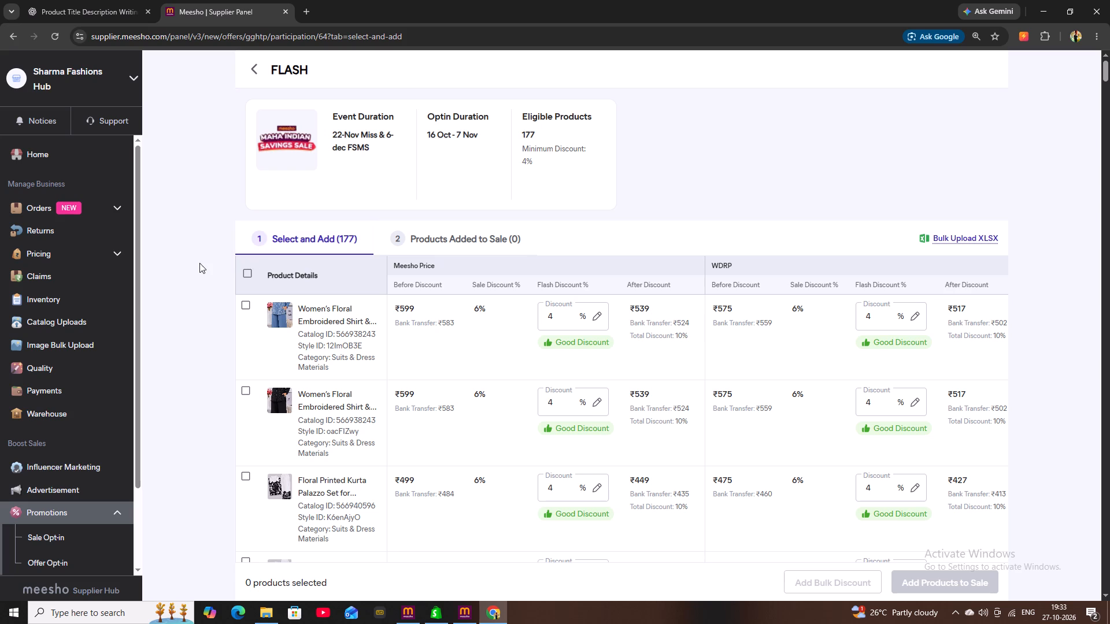
right_click(709, 198)
left_click(715, 243)
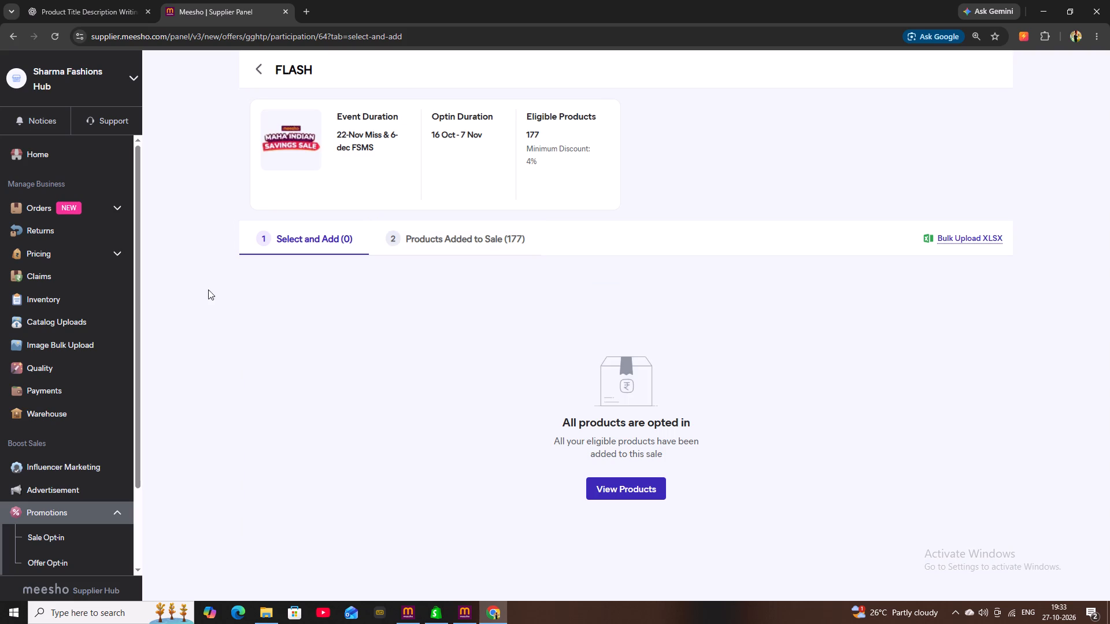
Open the Inventory page and close the browser window.
left_click(63, 291)
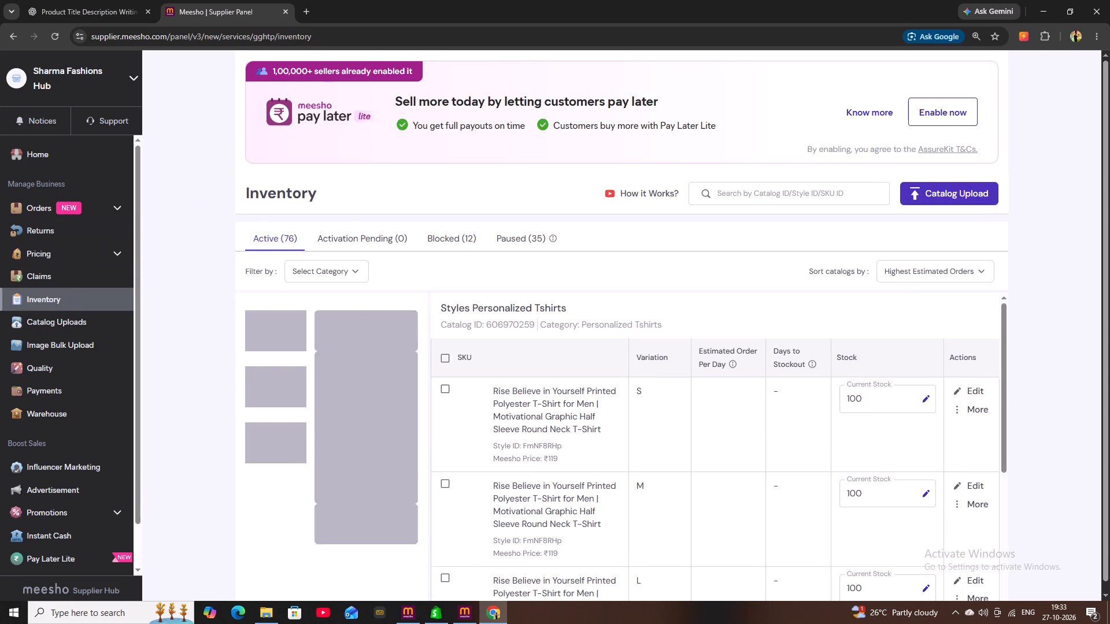
left_click(1109, 1)
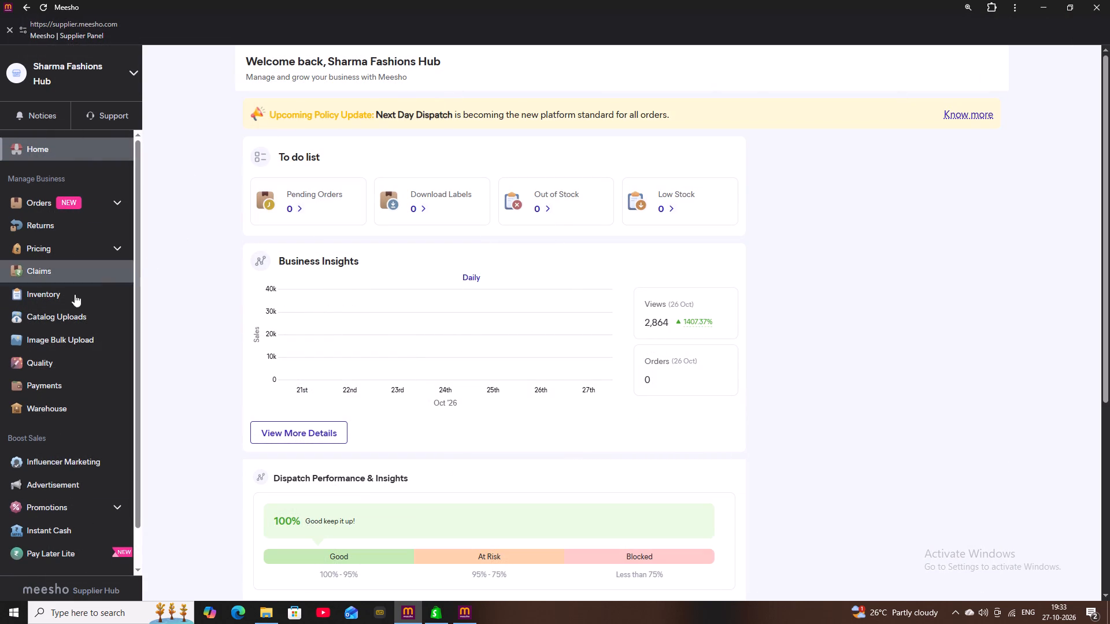
Examine the product performance figures on the Business Dashboard of the Sharma Fashions Hub account, glancing at the Quality page in between.
scroll(30, 486, "down", 5)
left_click(19, 563)
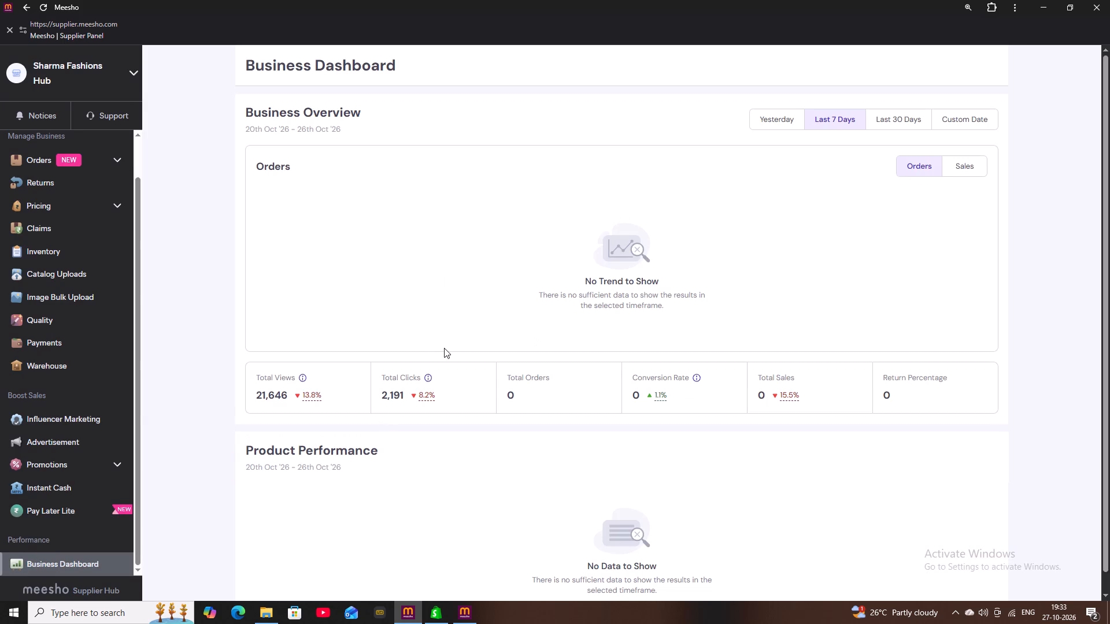
scroll(444, 348, "down", 2)
scroll(386, 426, "down", 2)
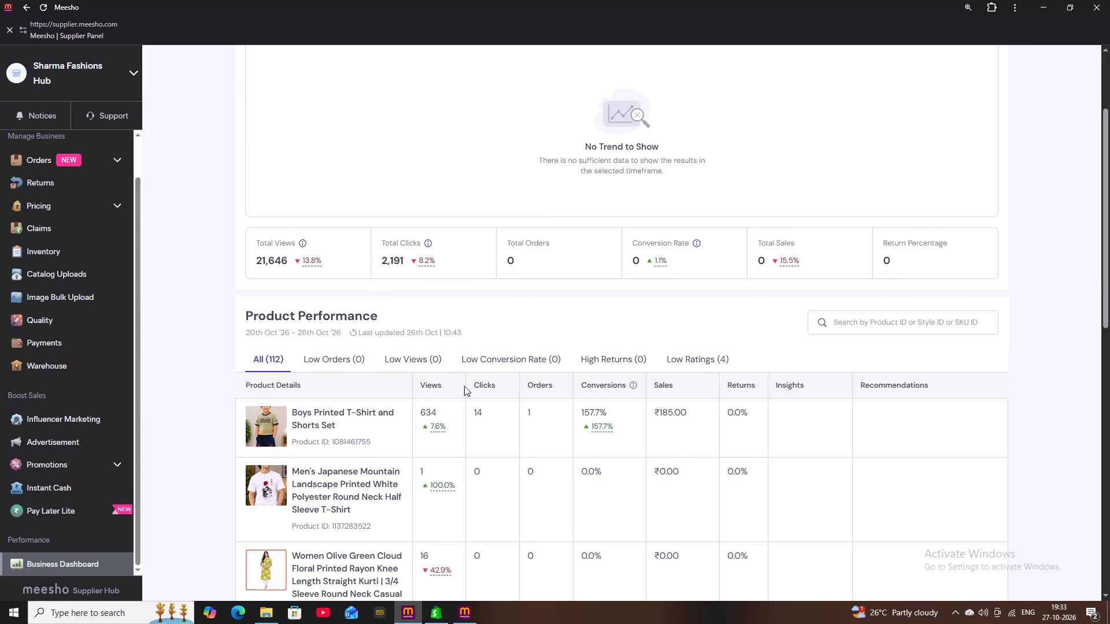
left_click(60, 326)
left_click(23, 560)
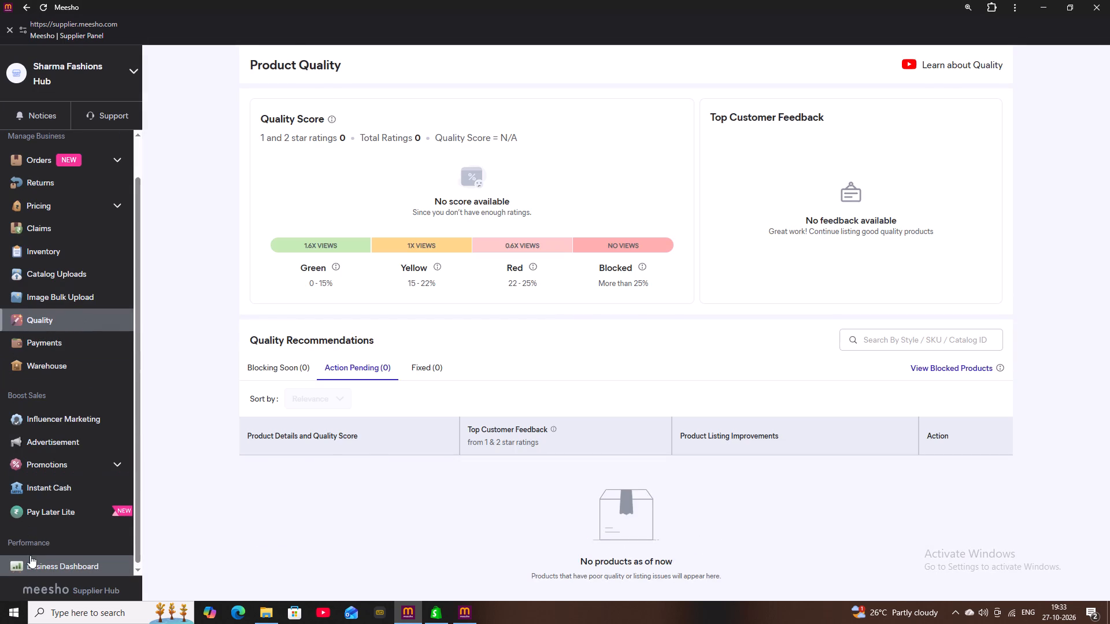
scroll(540, 389, "down", 5)
scroll(446, 322, "down", 7)
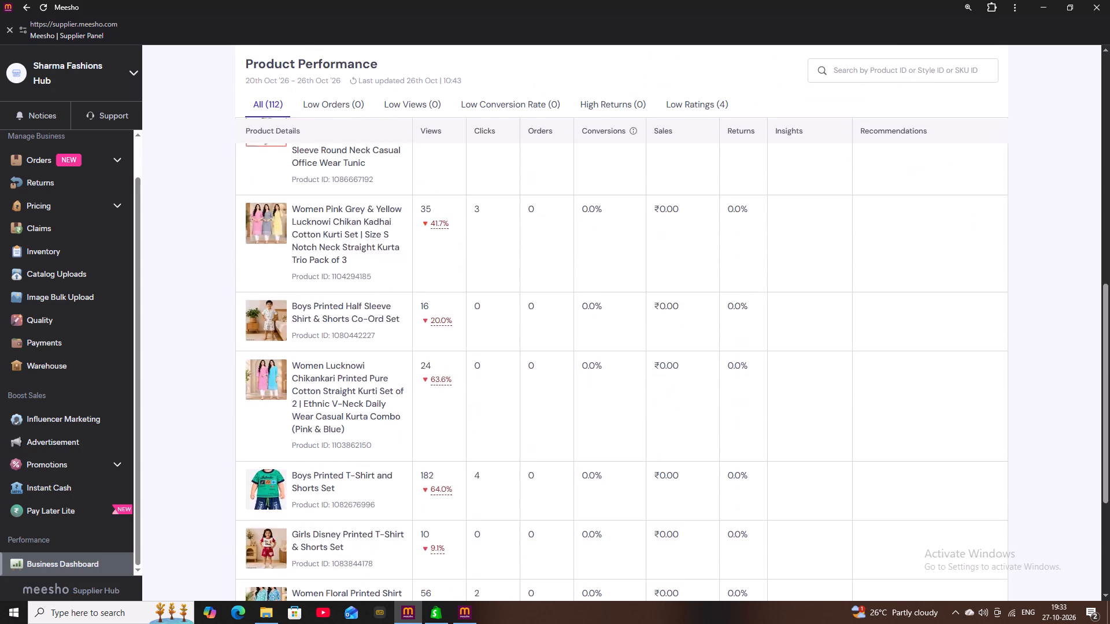
scroll(436, 325, "down", 6)
scroll(436, 325, "up", 9)
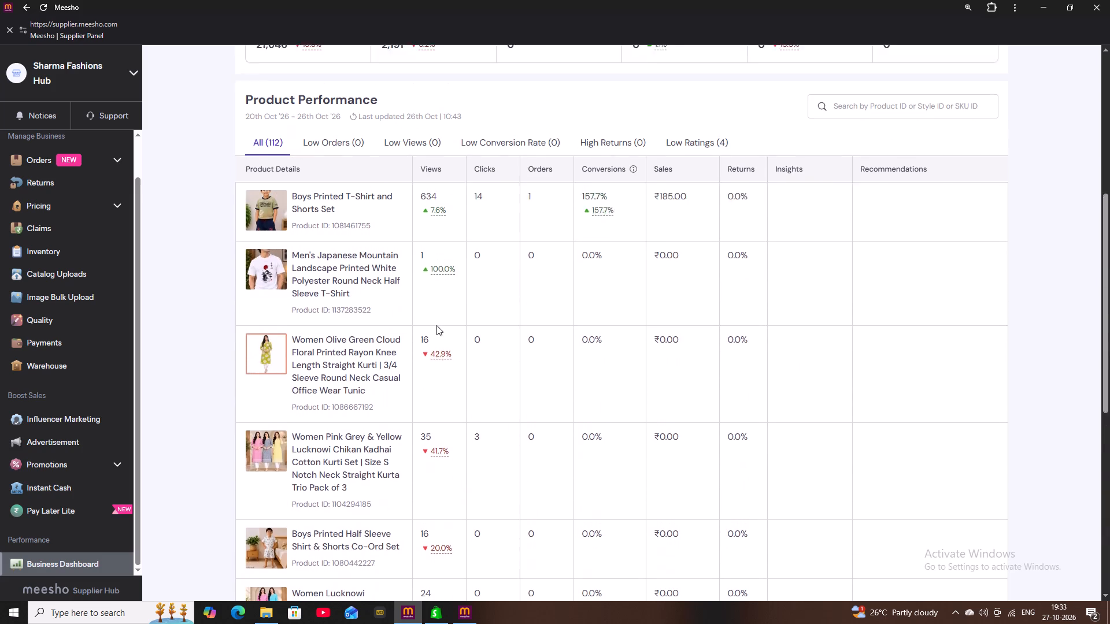
scroll(436, 325, "up", 3)
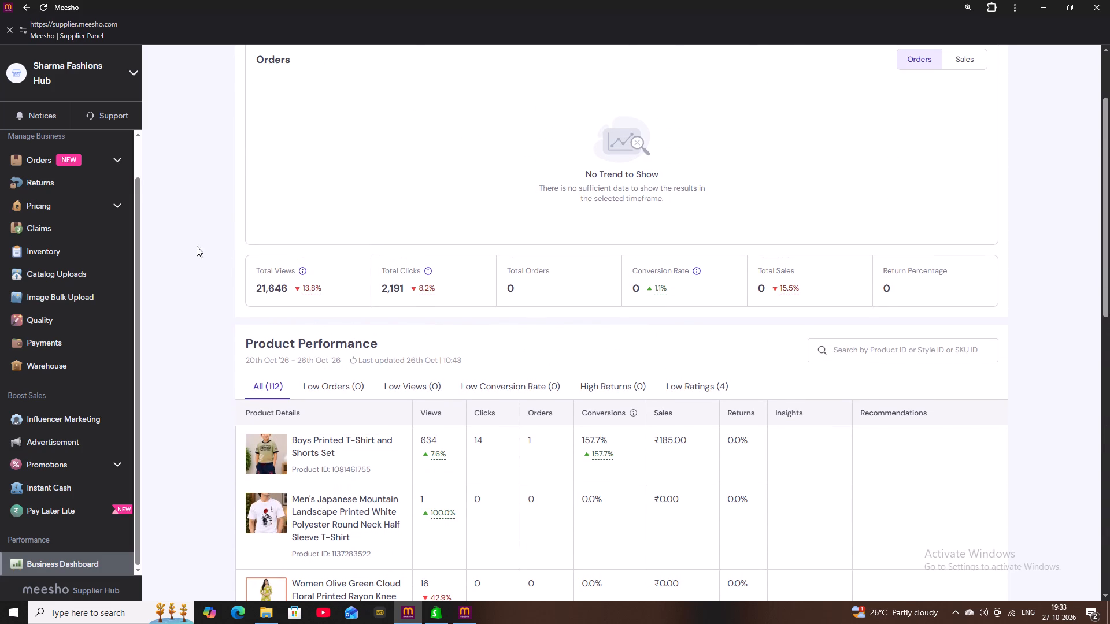
left_click(436, 176)
scroll(420, 181, "up", 2)
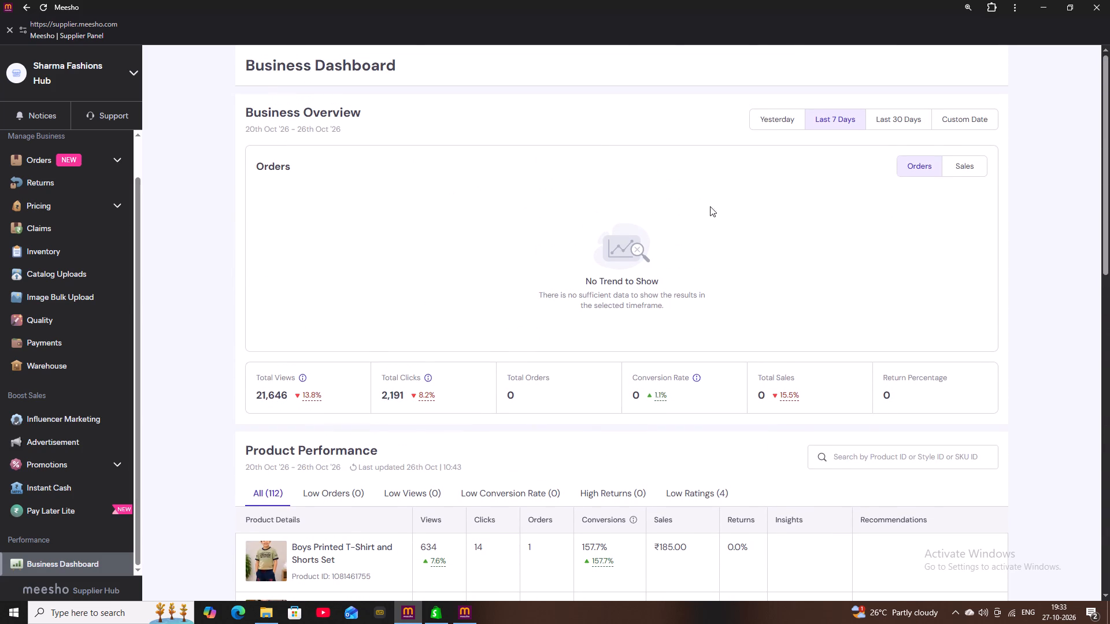
Check the Business Overview trend for Sales and Orders, trying the Yesterday, Last 7 Days and Last 30 Days ranges.
left_click(957, 170)
left_click_drag(942, 168, 948, 168)
triple_click(922, 168)
triple_click(922, 168)
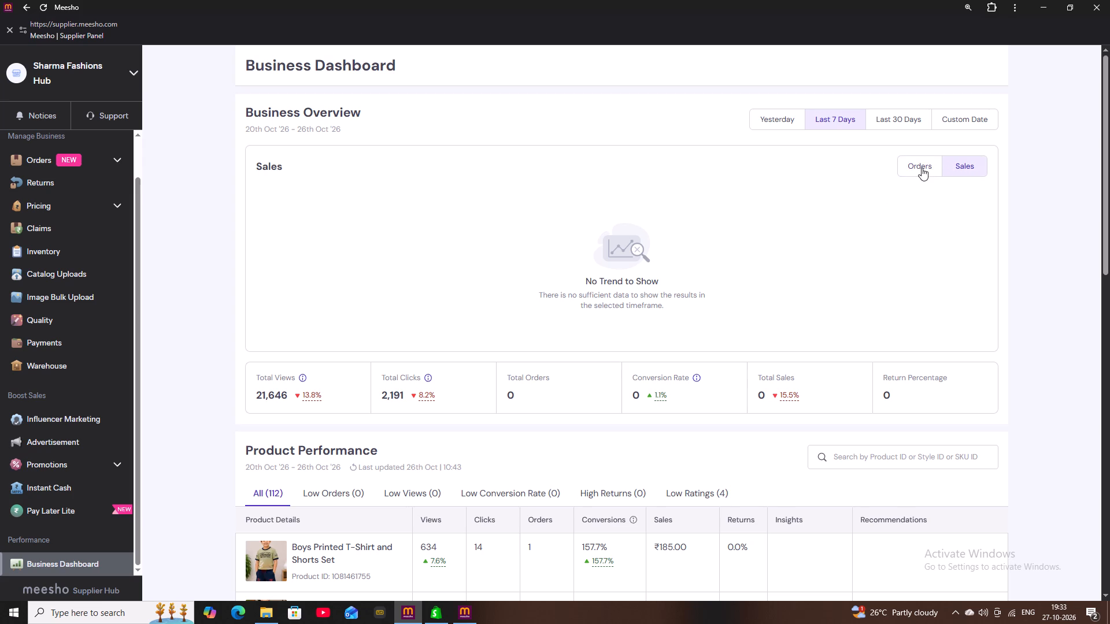
double_click(920, 168)
left_click(772, 120)
left_click(856, 108)
left_click_drag(880, 109, 887, 112)
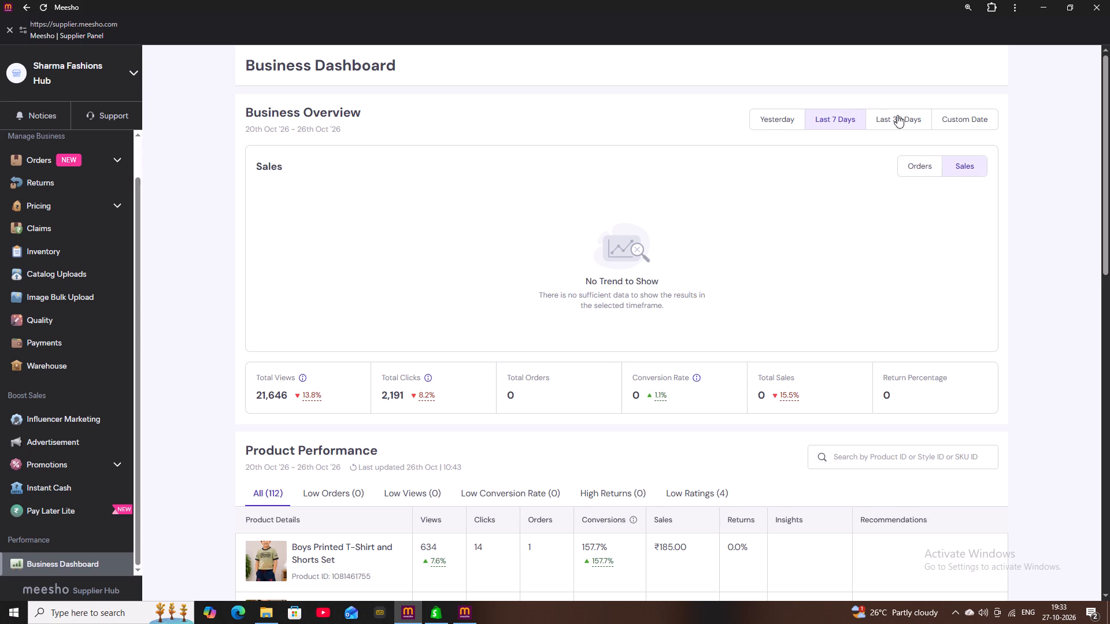
left_click(897, 115)
left_click_drag(897, 115, 902, 118)
left_click(923, 121)
right_click(1016, 138)
Close both Meesho supplier windows, Sharma Fashions Hub and Trendy Aura Enterprise.
left_click(1085, 8)
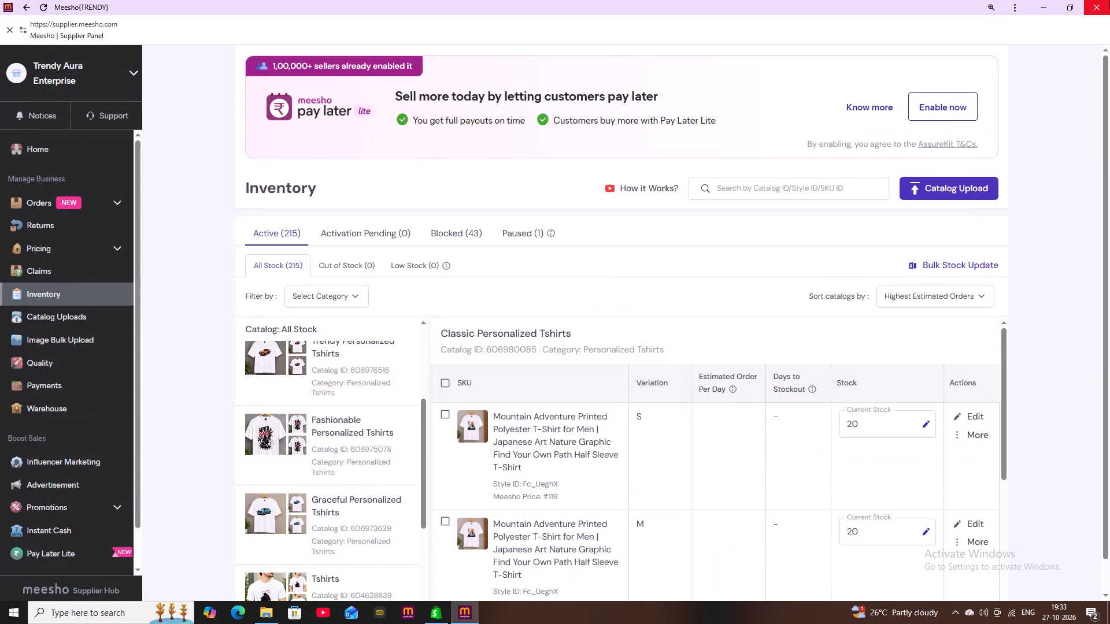
left_click(1107, 0)
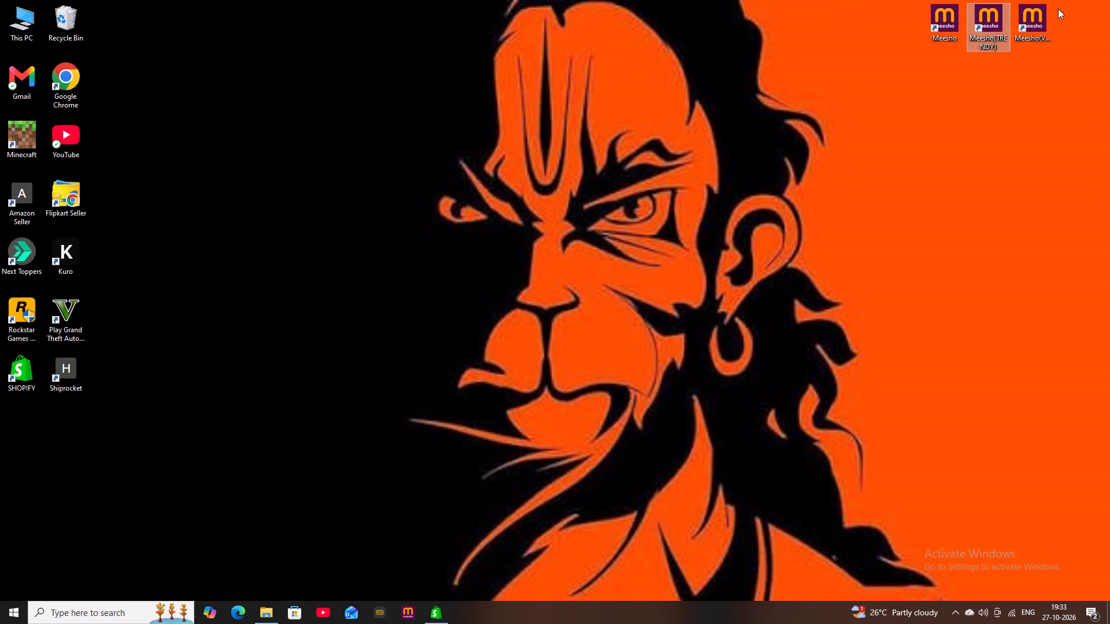
Open the Trendy Aura Enterprise supplier panel, dismiss the sale promotion and review the Home page's business and dispatch insights.
double_click(934, 18)
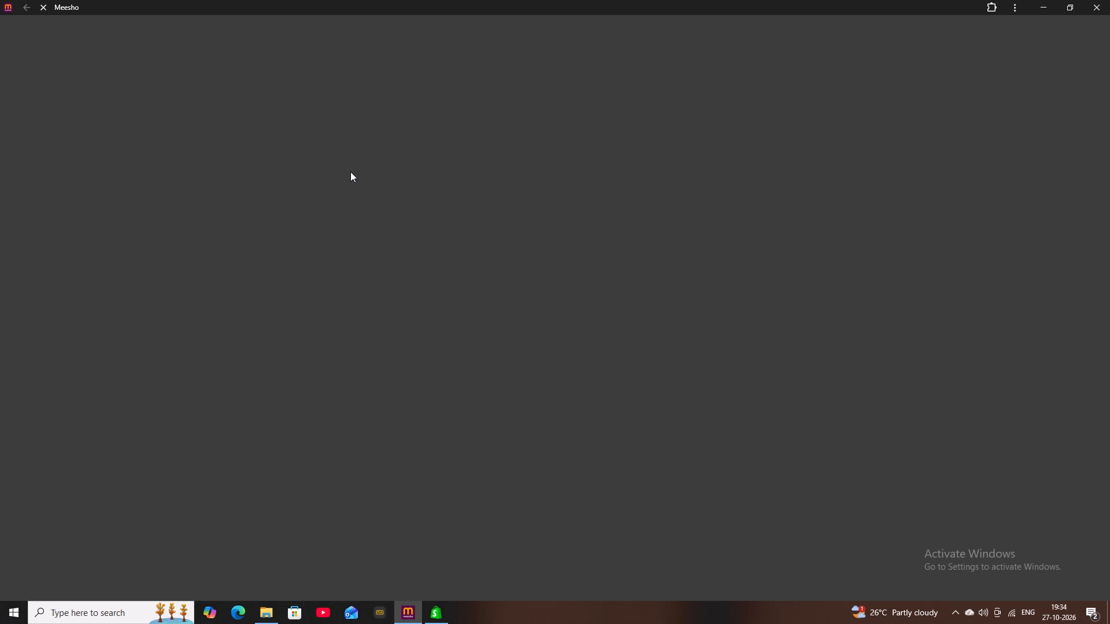
left_click(1103, 3)
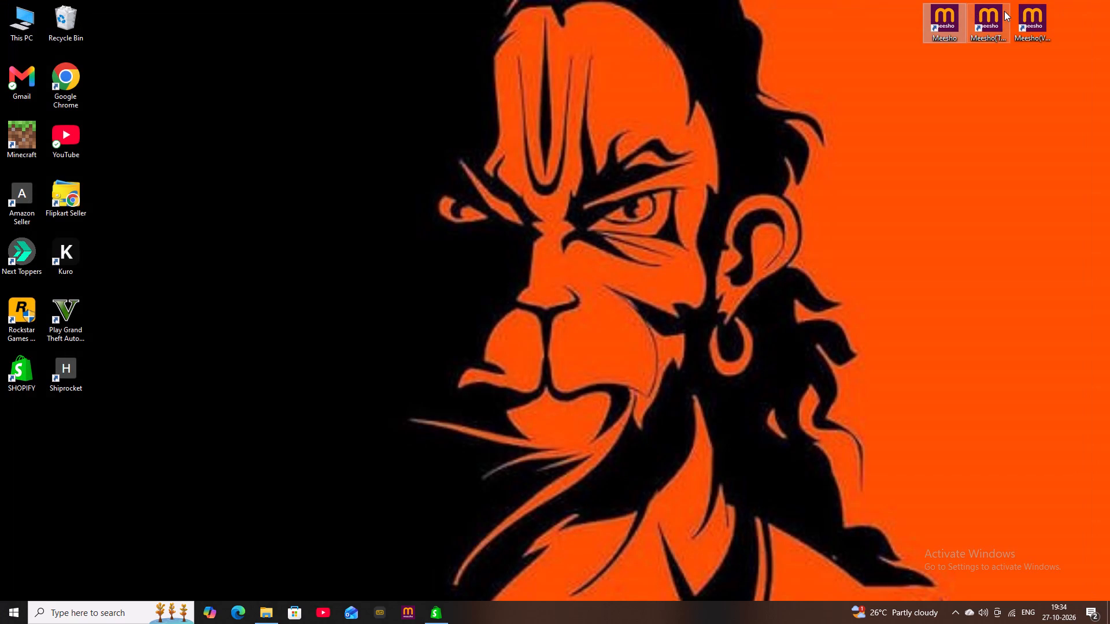
double_click(996, 14)
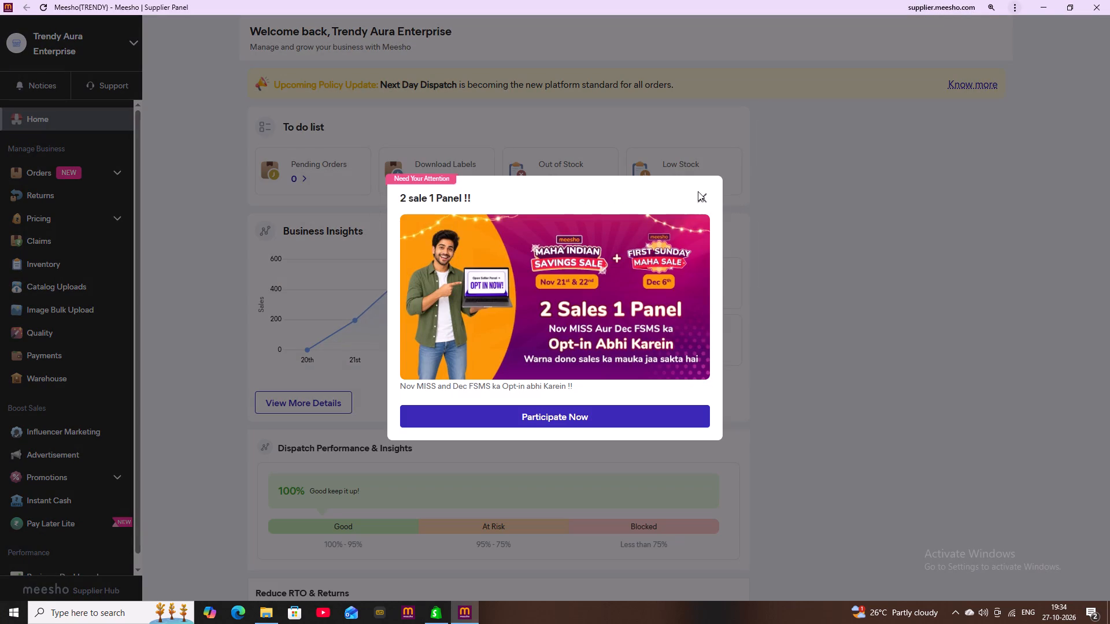
left_click(701, 198)
scroll(6, 390, "down", 5)
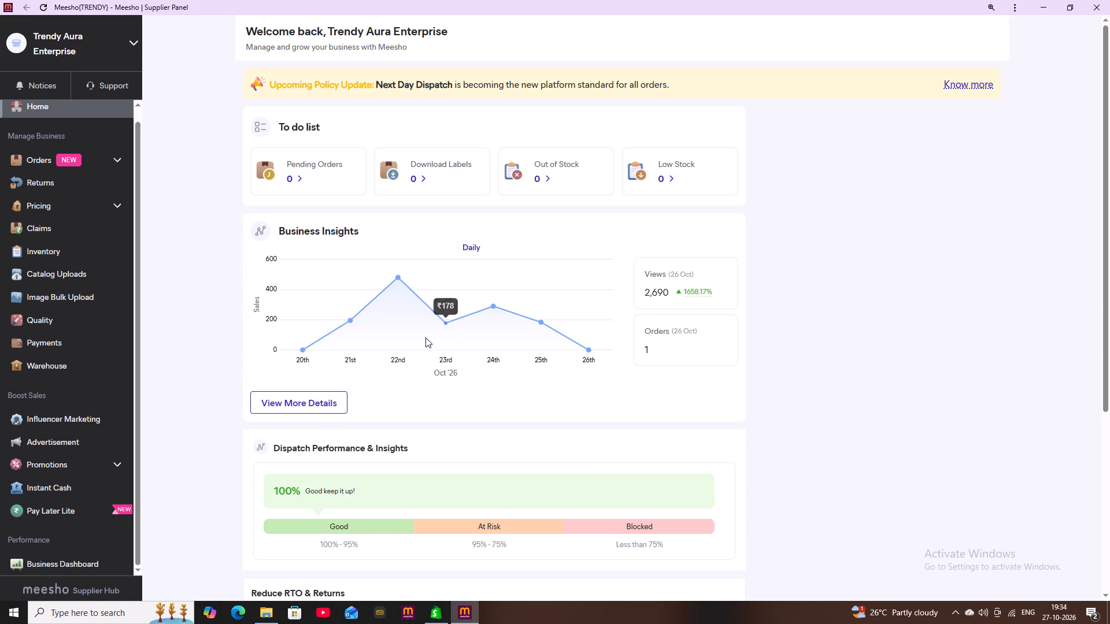
scroll(316, 430, "down", 11)
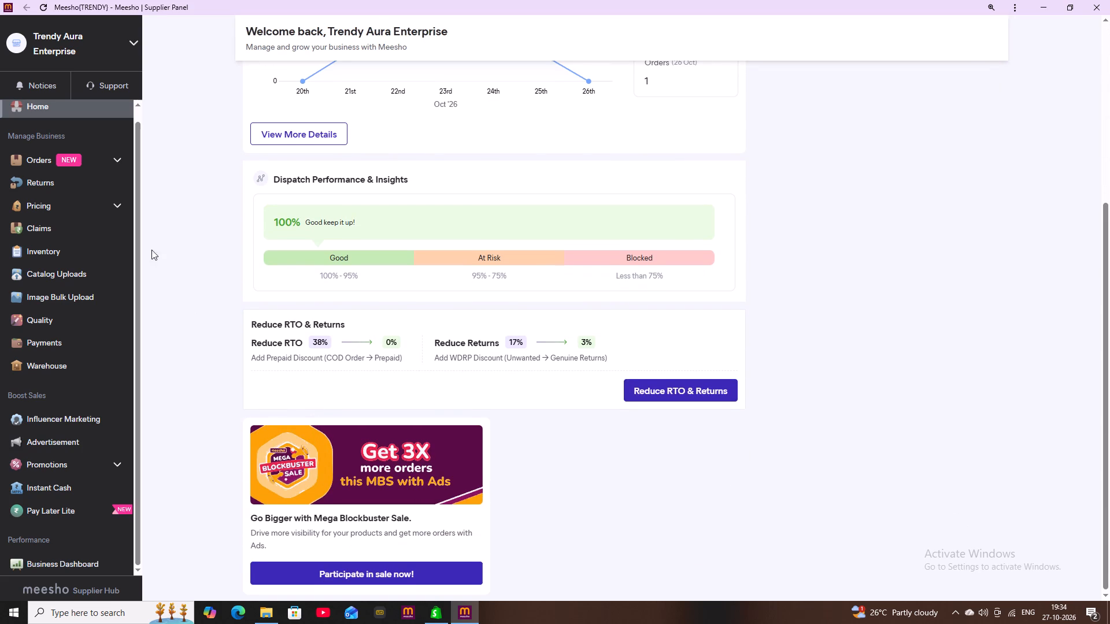
left_click(105, 113)
scroll(192, 214, "up", 2)
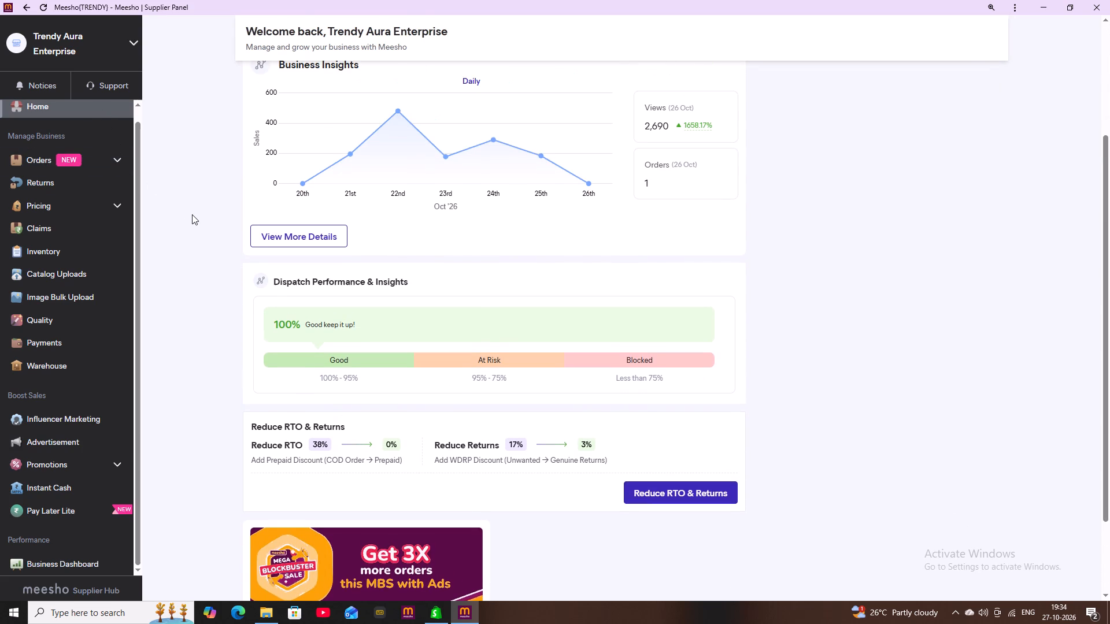
scroll(53, 364, "down", 5)
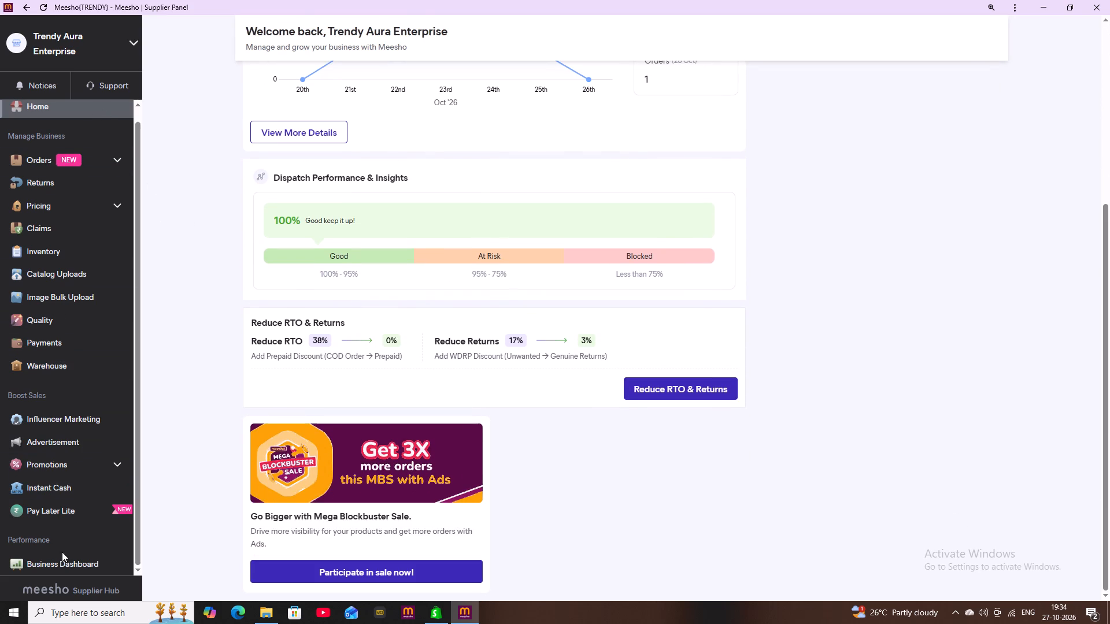
Examine the Product Performance list on the Business Dashboard, checking the product details of the Japanese Anime Artwork T-Shirt.
left_click(62, 552)
left_click(64, 556)
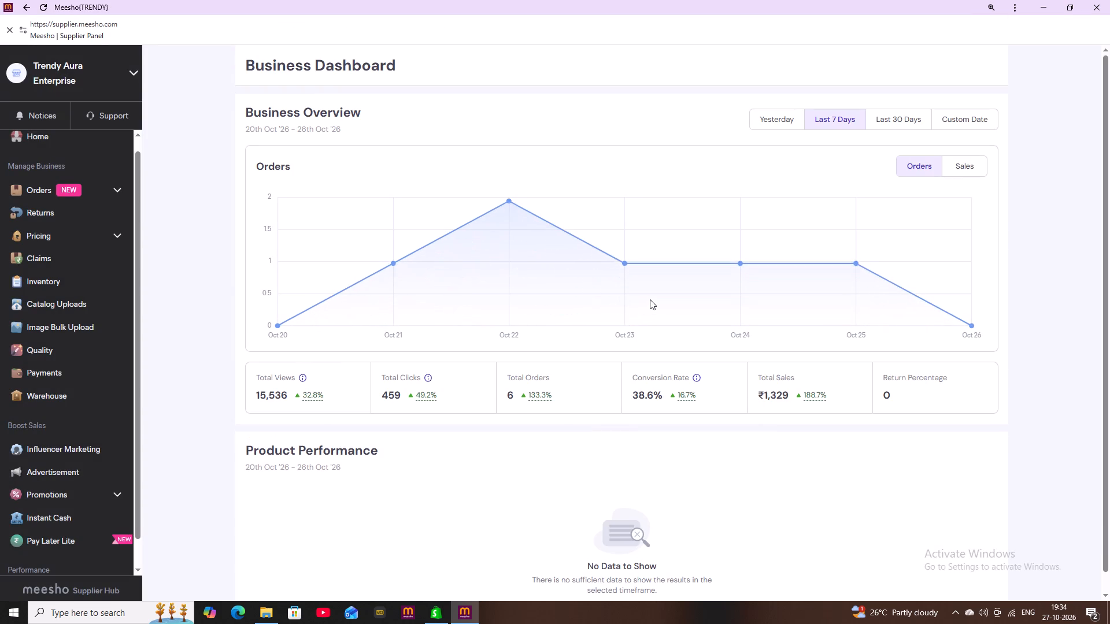
scroll(528, 398, "down", 9)
scroll(425, 362, "down", 3)
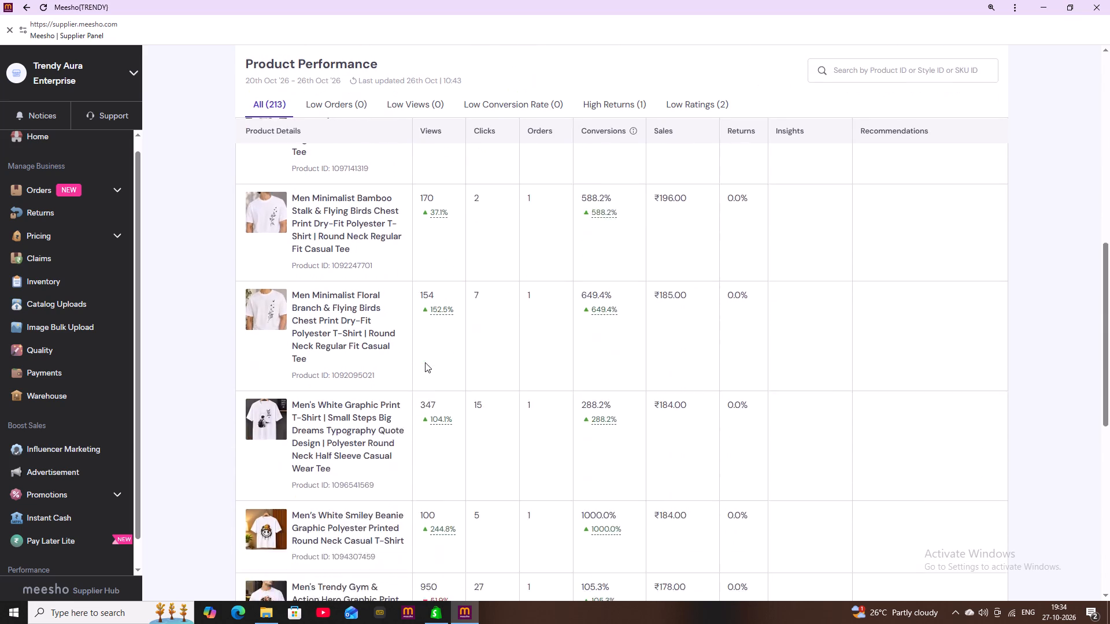
scroll(422, 361, "down", 14)
scroll(416, 355, "up", 10)
scroll(415, 354, "down", 2)
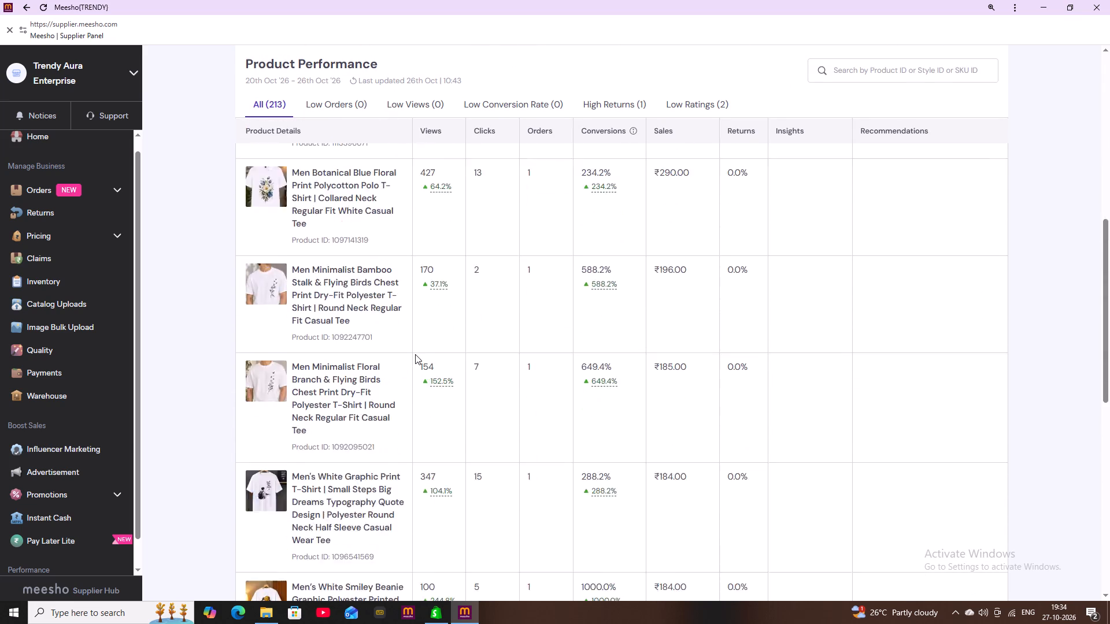
scroll(415, 354, "down", 8)
left_click(256, 476)
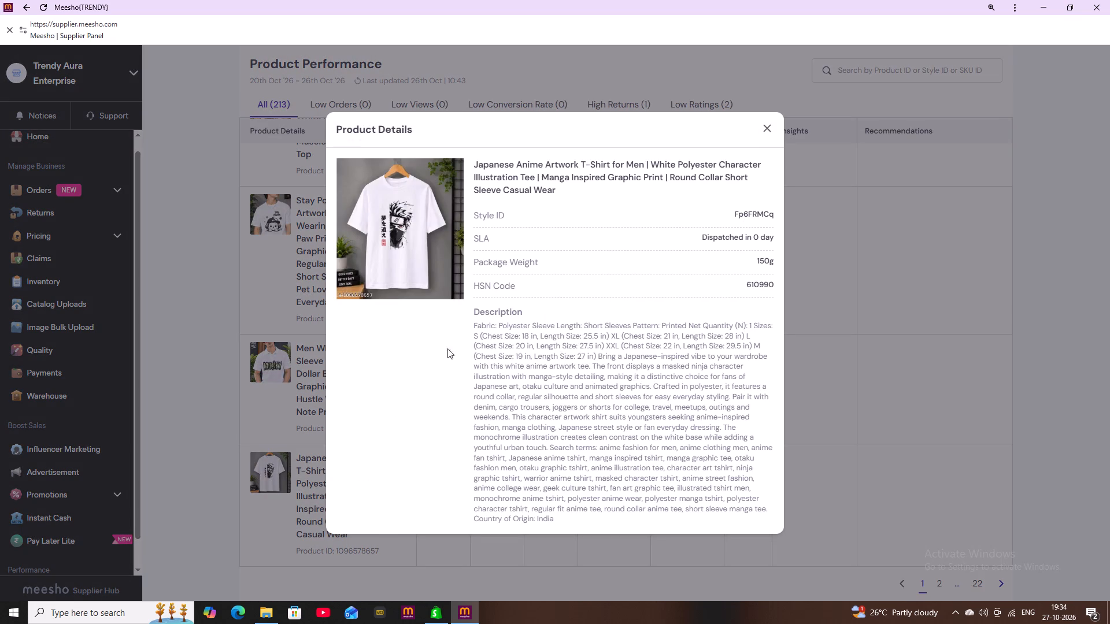
left_click(771, 132)
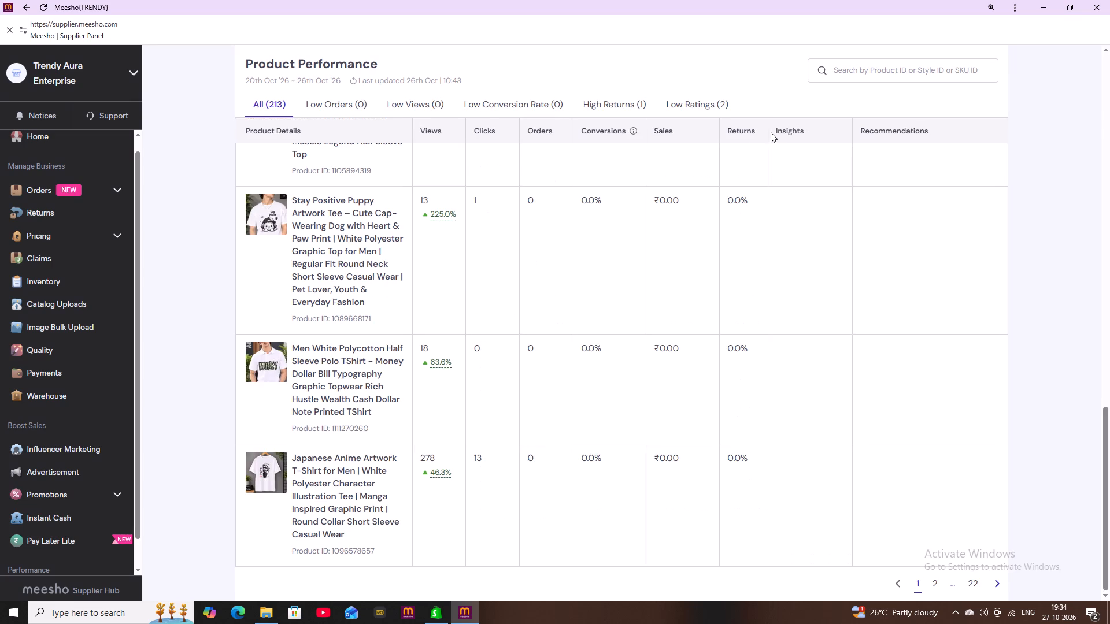
View the Sales trend in the Business Overview and close the Trendy Aura Enterprise window.
scroll(540, 305, "up", 15)
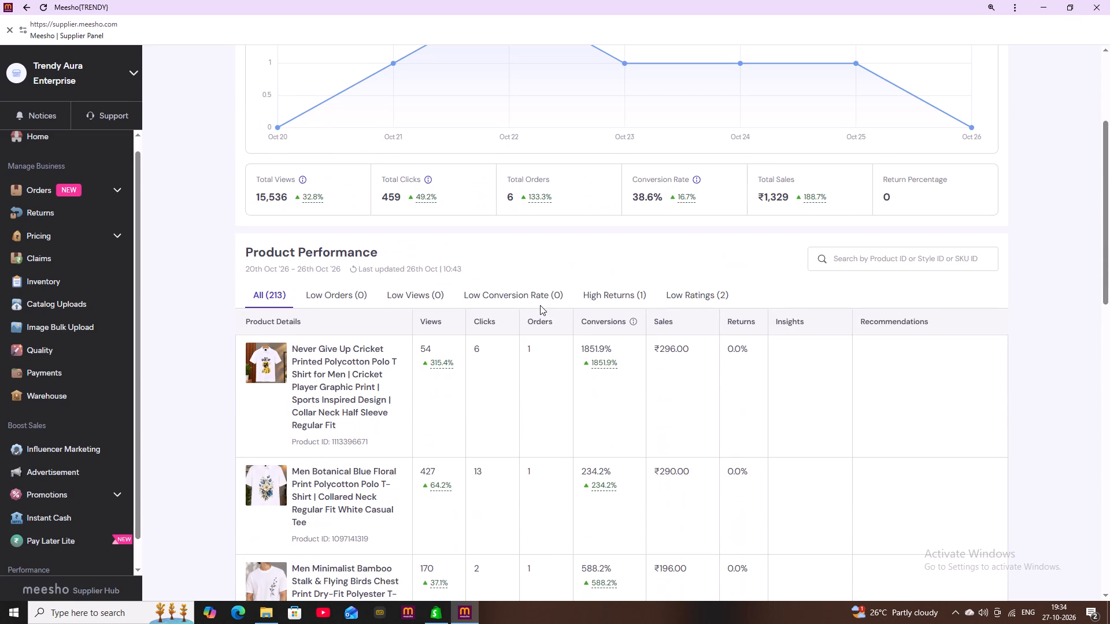
scroll(628, 280, "up", 2)
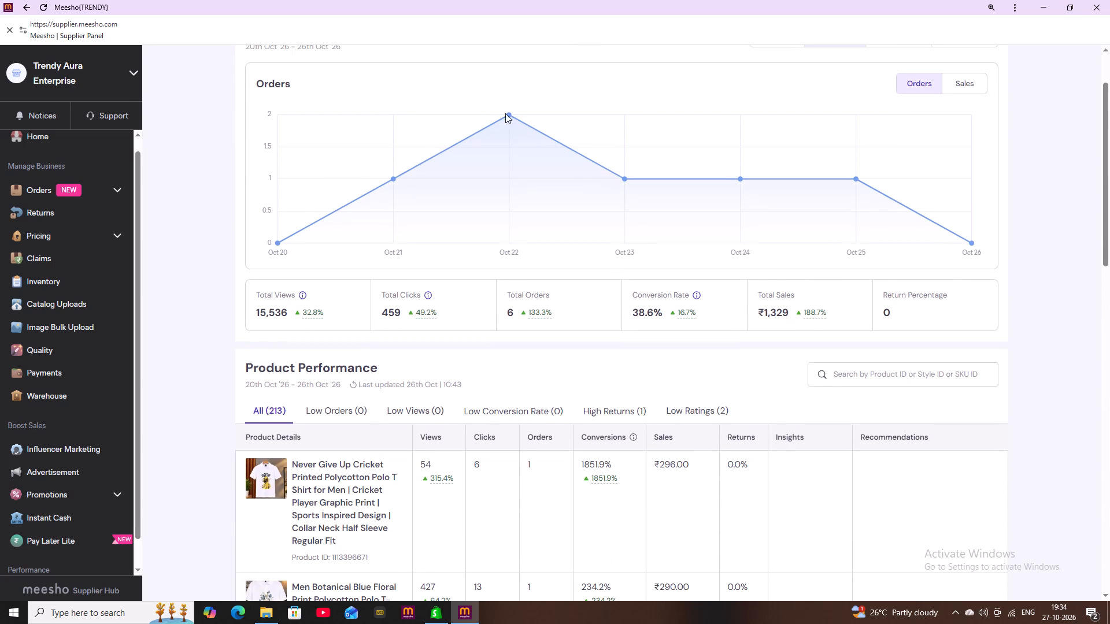
left_click(970, 80)
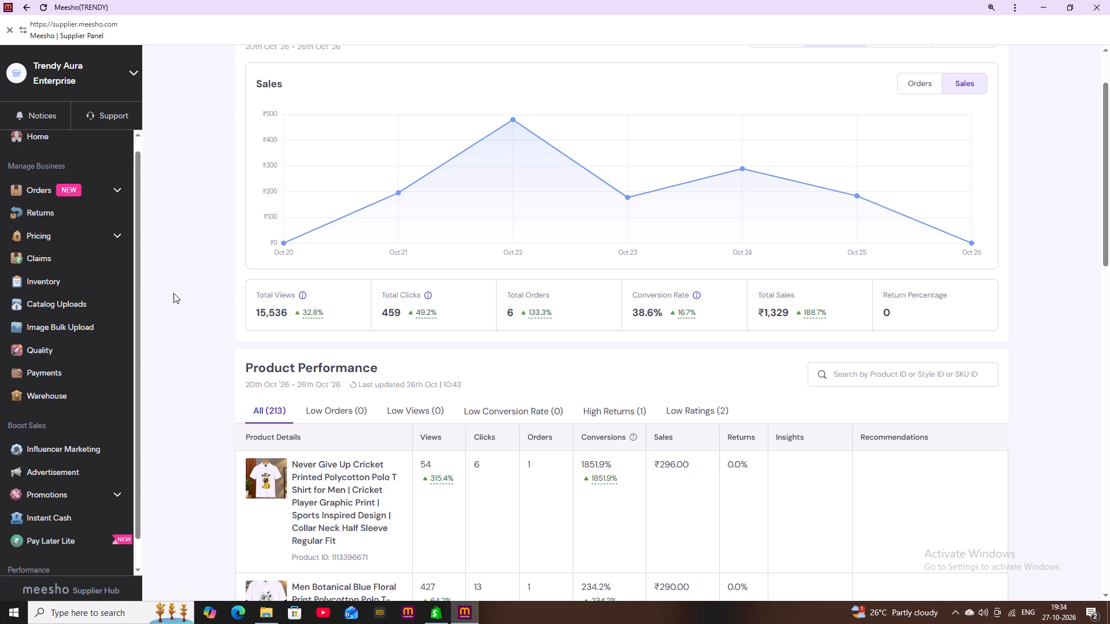
left_click(1109, 0)
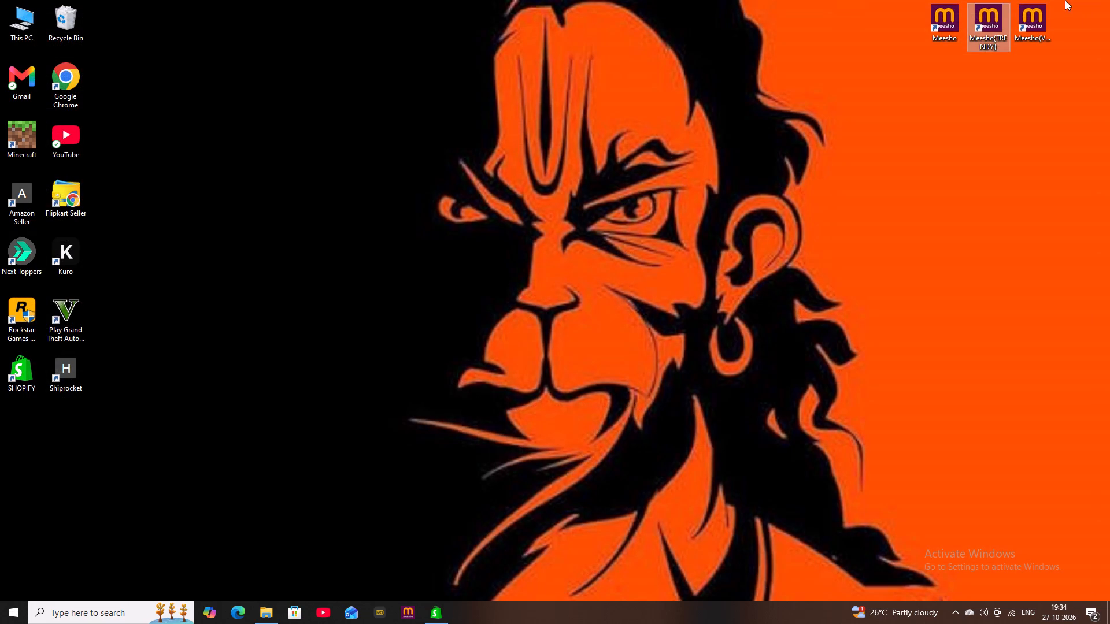
Reopen the Trendy Aura Enterprise panel, proceed with a single catalog upload as far as category selection, and minimise the window.
double_click(990, 10)
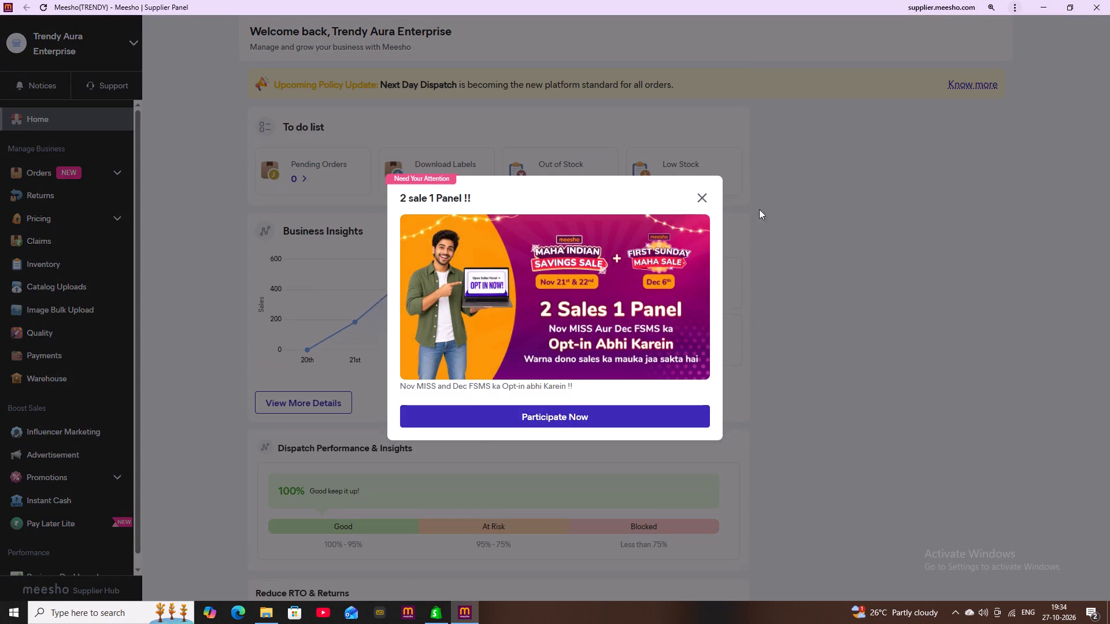
left_click(694, 199)
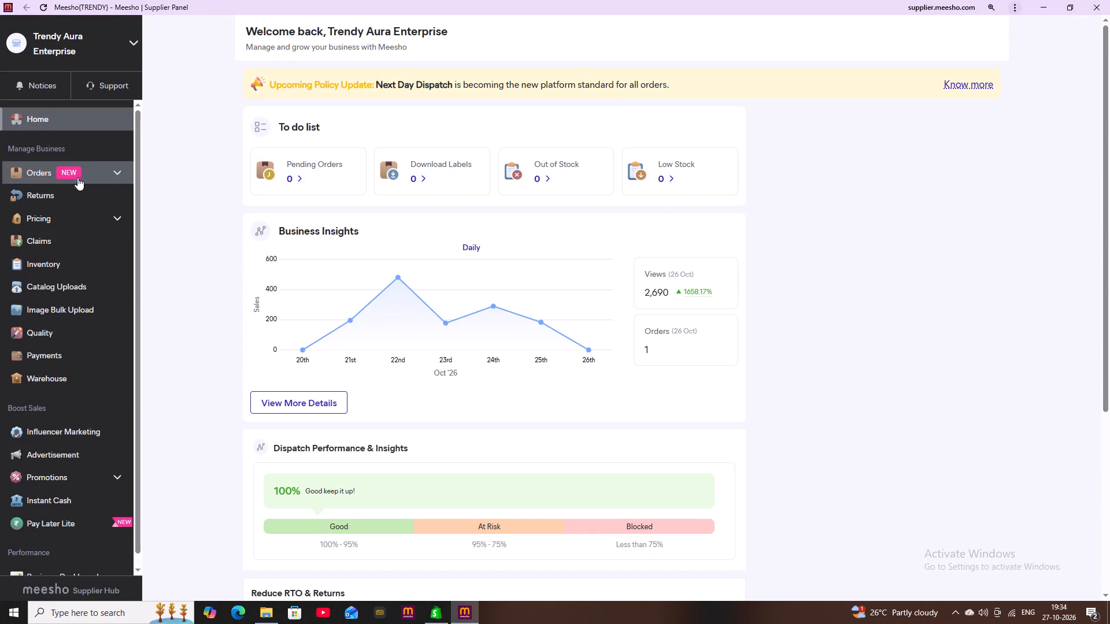
left_click(87, 277)
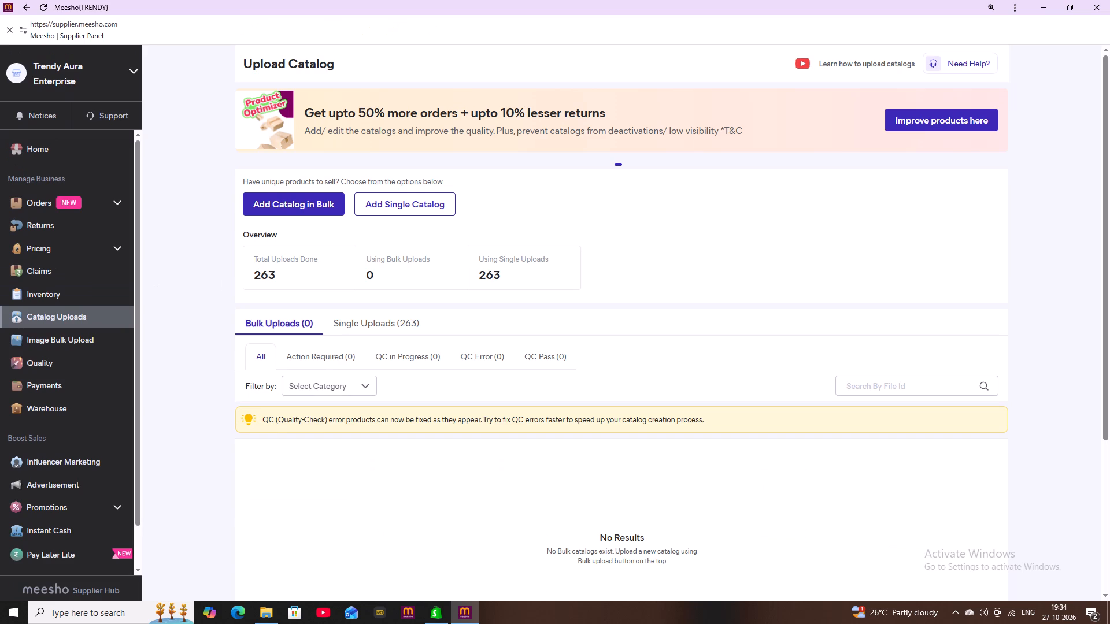
left_click(436, 206)
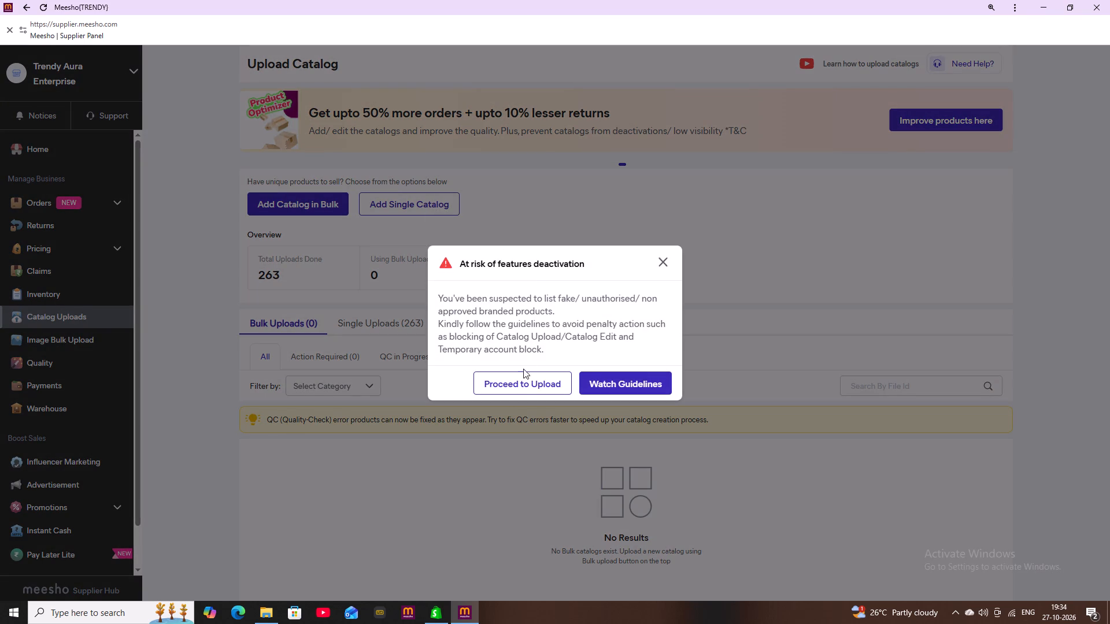
left_click(523, 384)
left_click(390, 214)
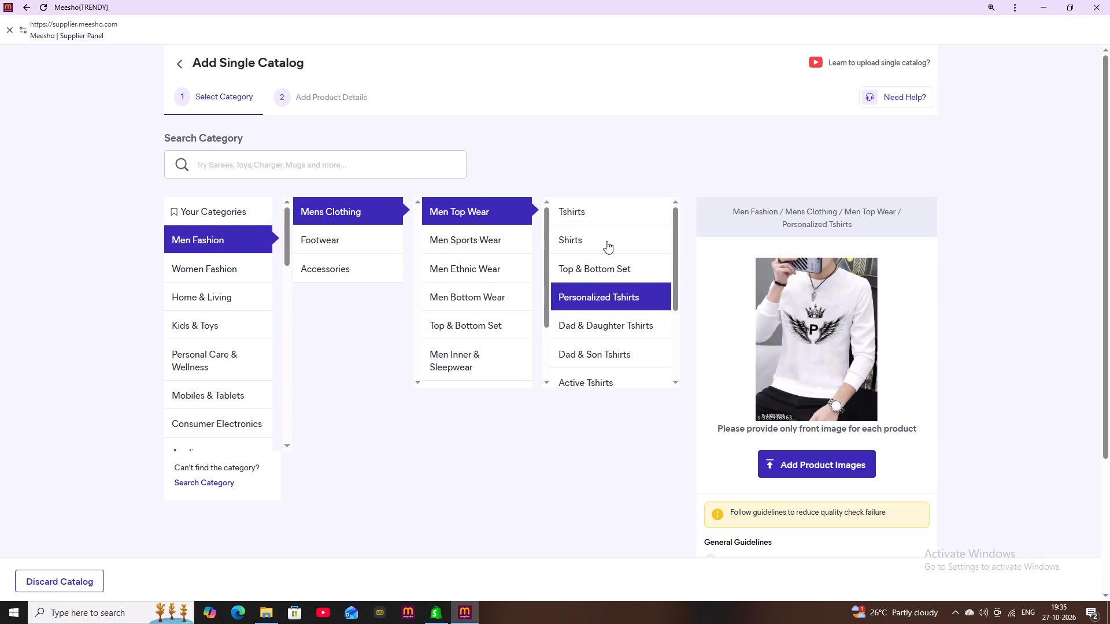
left_click(1054, 5)
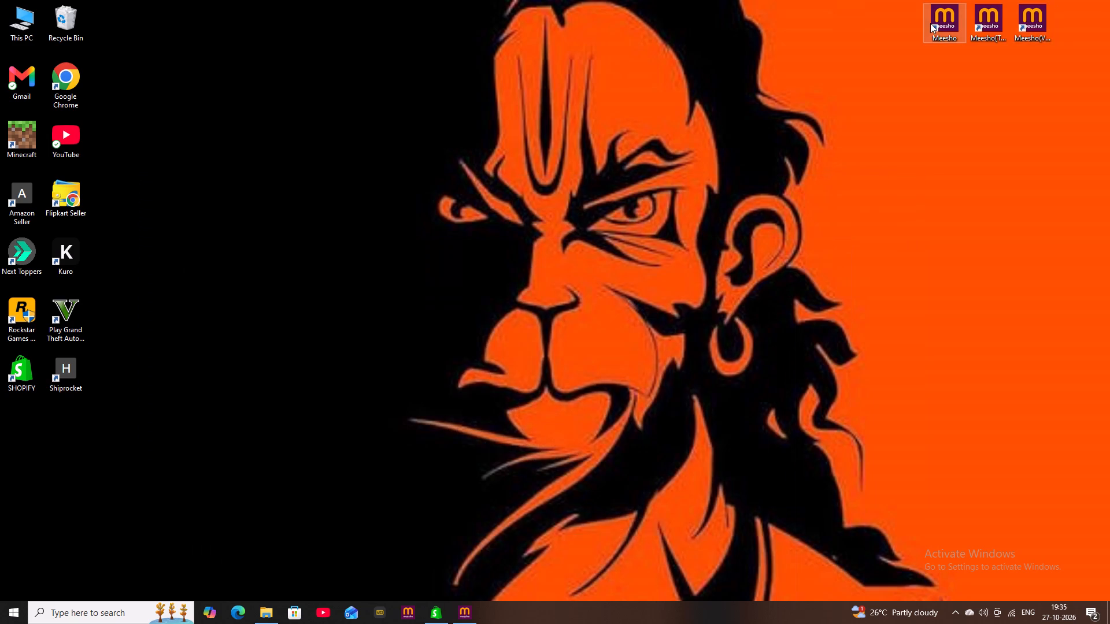
Browse the active catalogs in the Sharma Fashions Hub Inventory, glancing at Catalog Uploads first, and close that window.
double_click(947, 10)
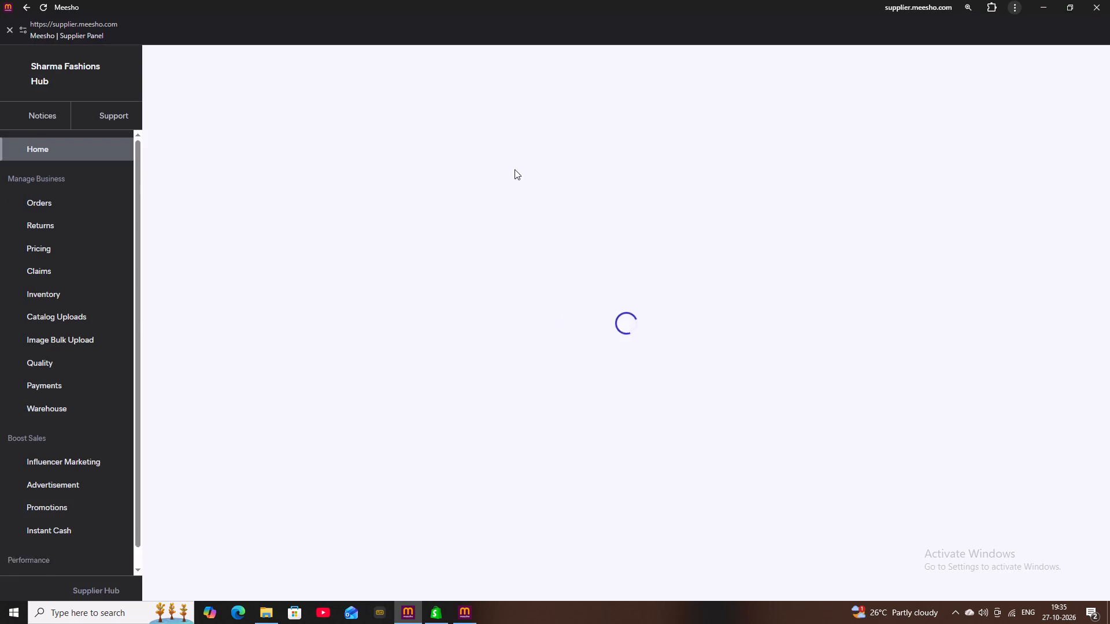
left_click(690, 210)
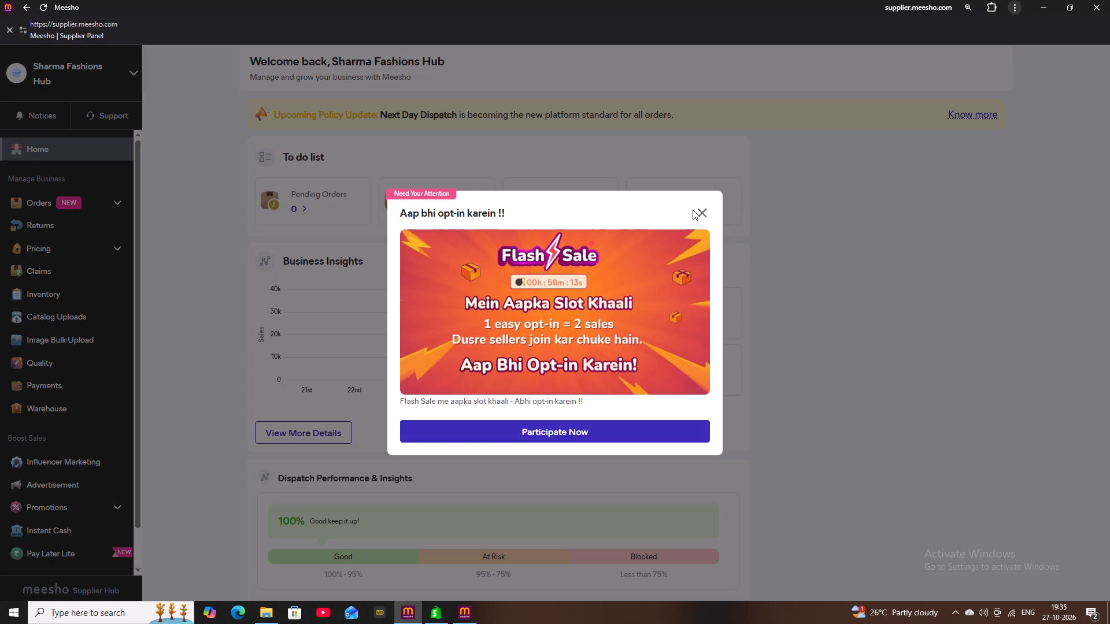
left_click(705, 210)
left_click(113, 318)
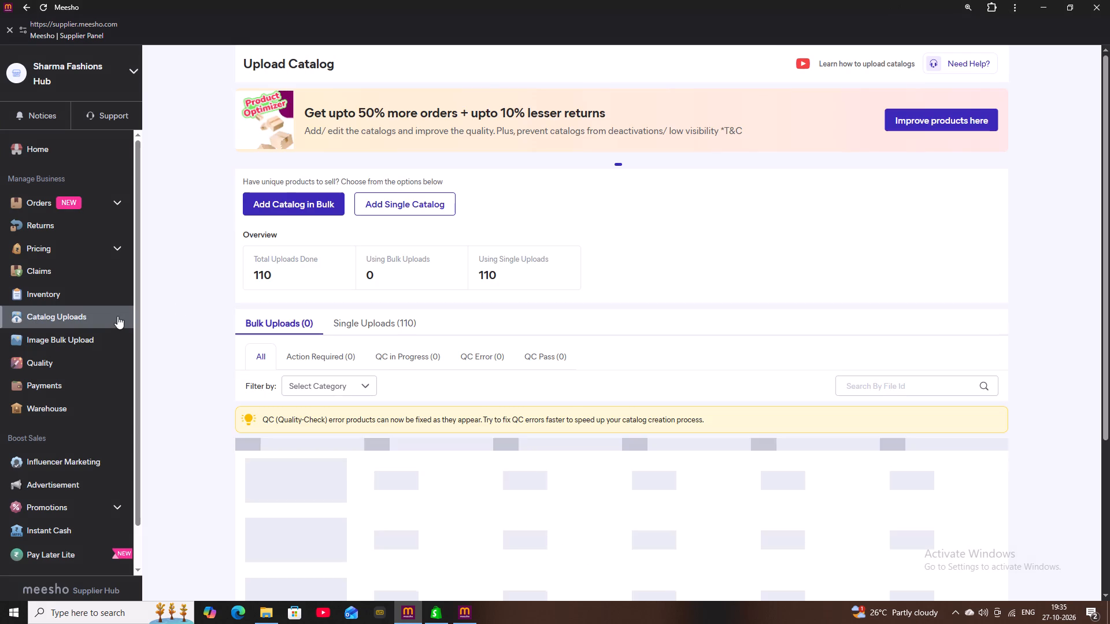
left_click(98, 285)
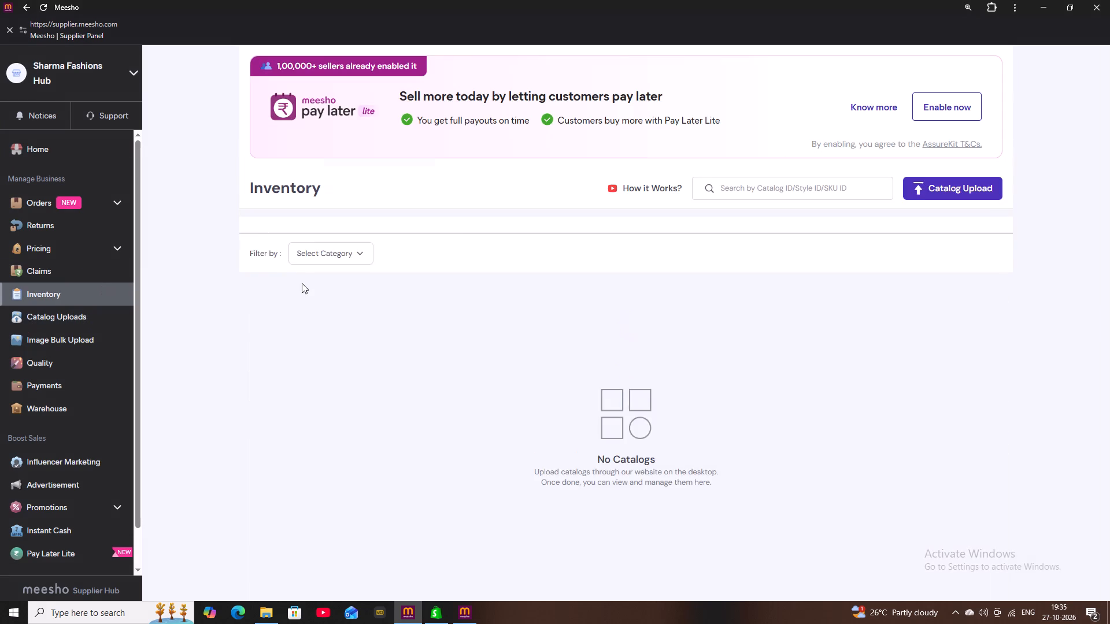
scroll(401, 258, "down", 6)
scroll(350, 346, "down", 3)
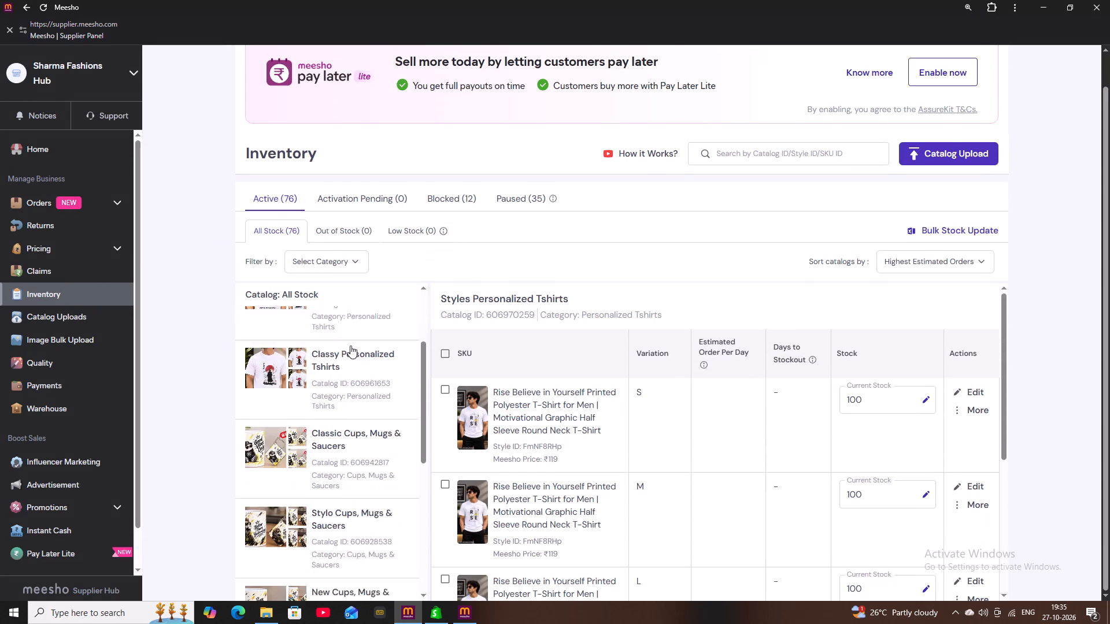
scroll(350, 346, "down", 6)
scroll(335, 454, "down", 3)
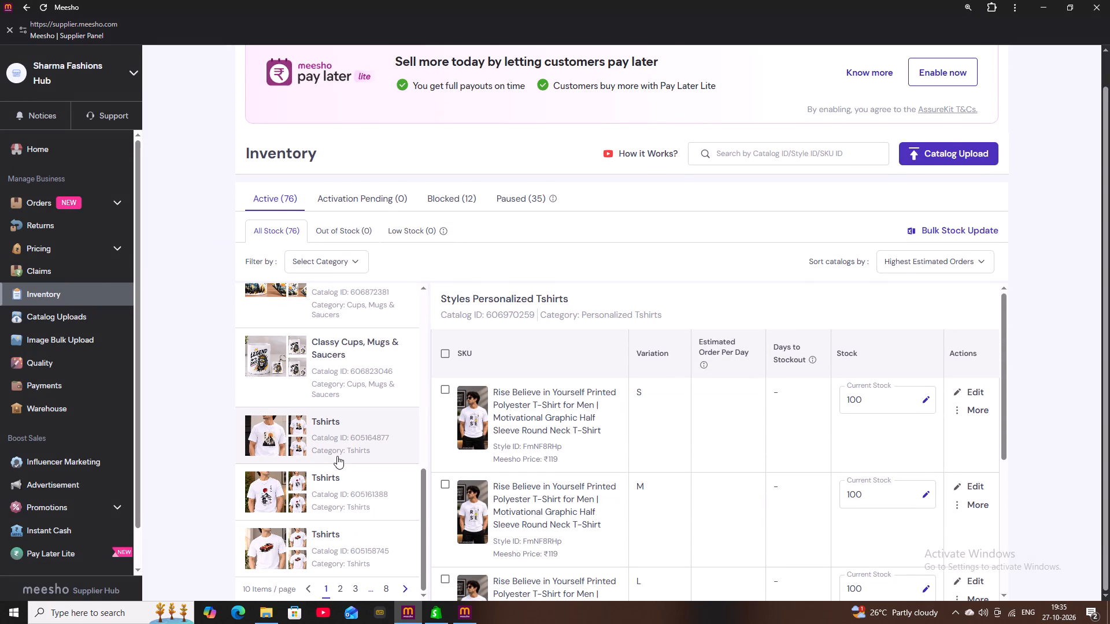
left_click(330, 592)
left_click(333, 589)
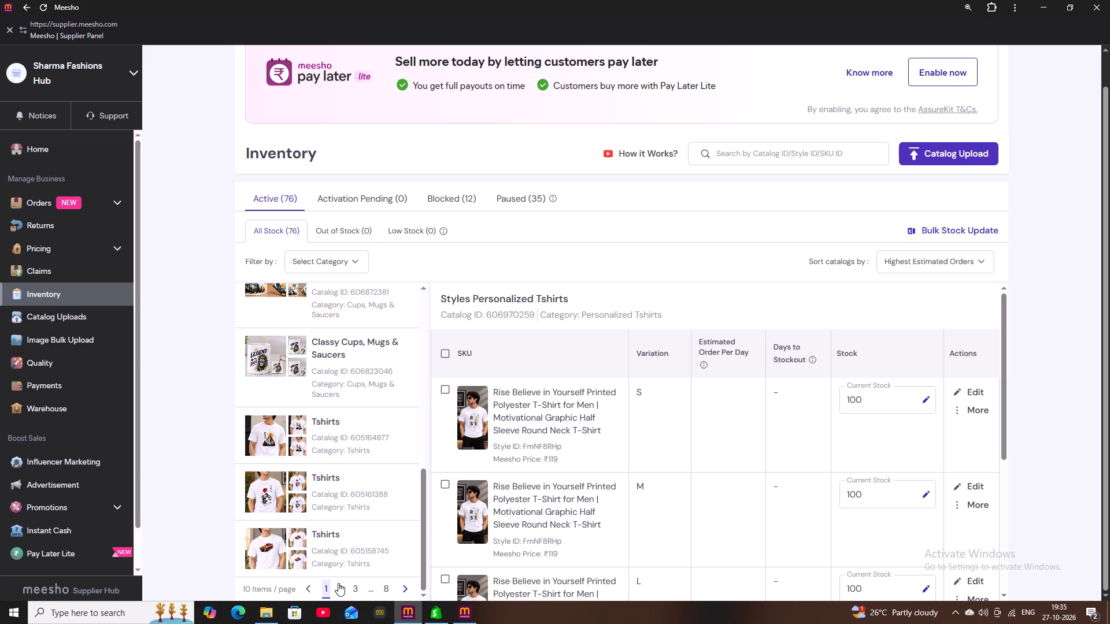
left_click(338, 583)
scroll(623, 211, "down", 3)
left_click(1109, 0)
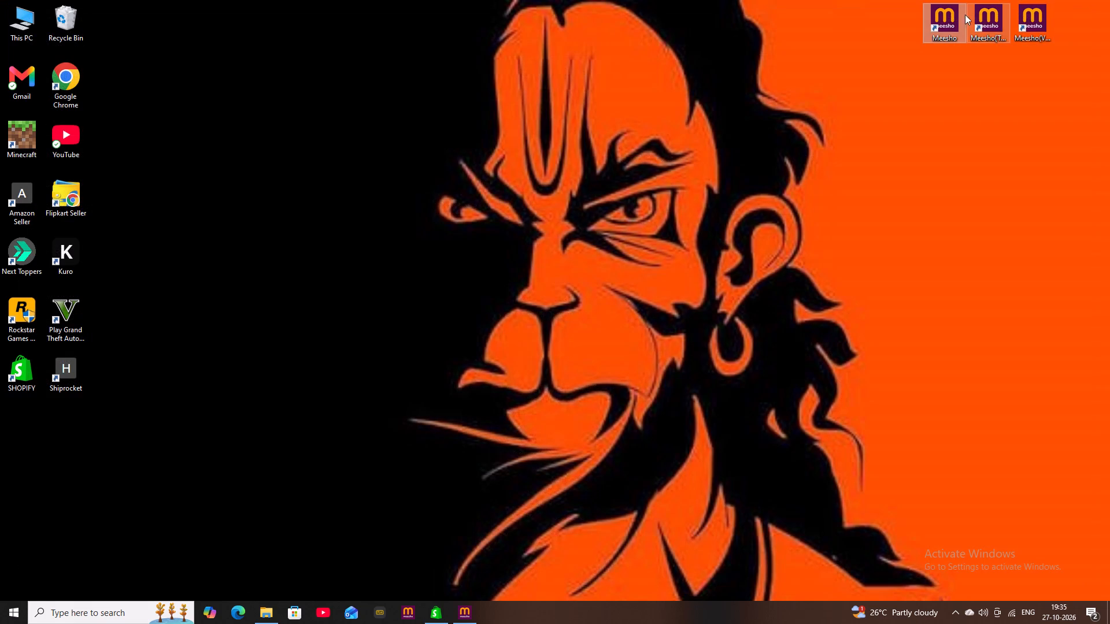
Open the 22-Nov Miss & 6-dec FSMS sale programs for Trendy Aura Enterprise and review the products with applied discounts.
double_click(982, 8)
left_click(524, 44)
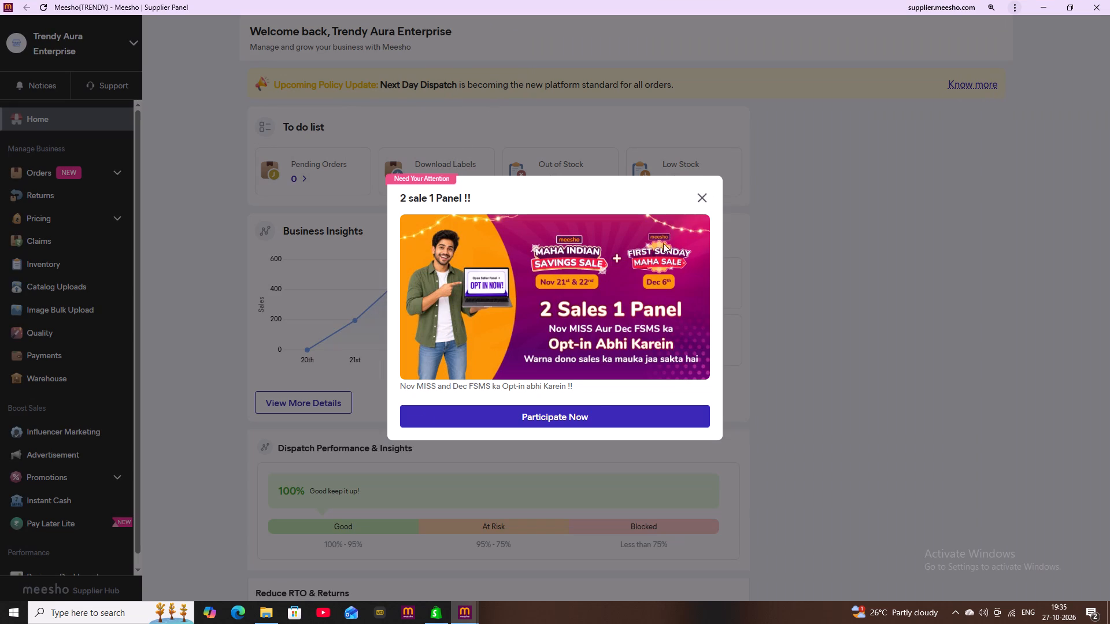
left_click(587, 410)
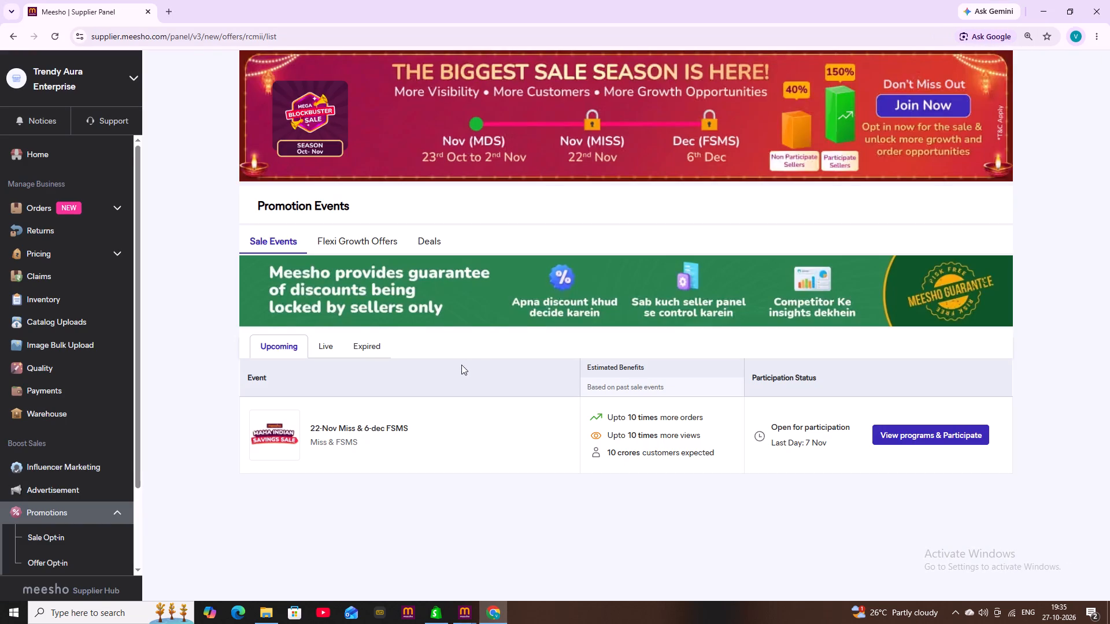
left_click(904, 449)
left_click(909, 439)
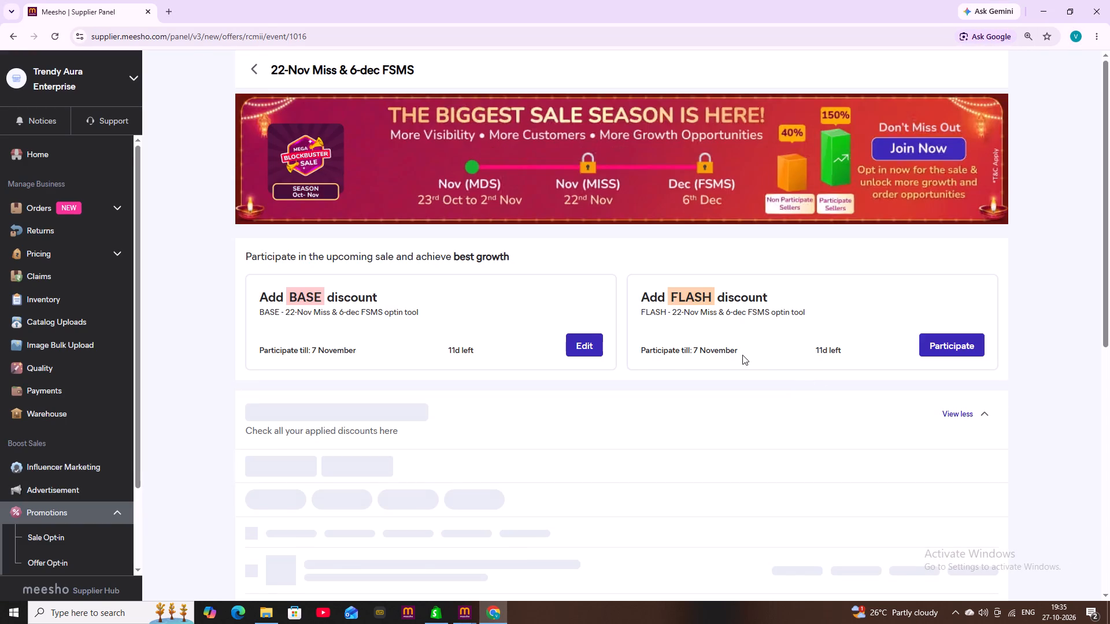
scroll(571, 402, "down", 3)
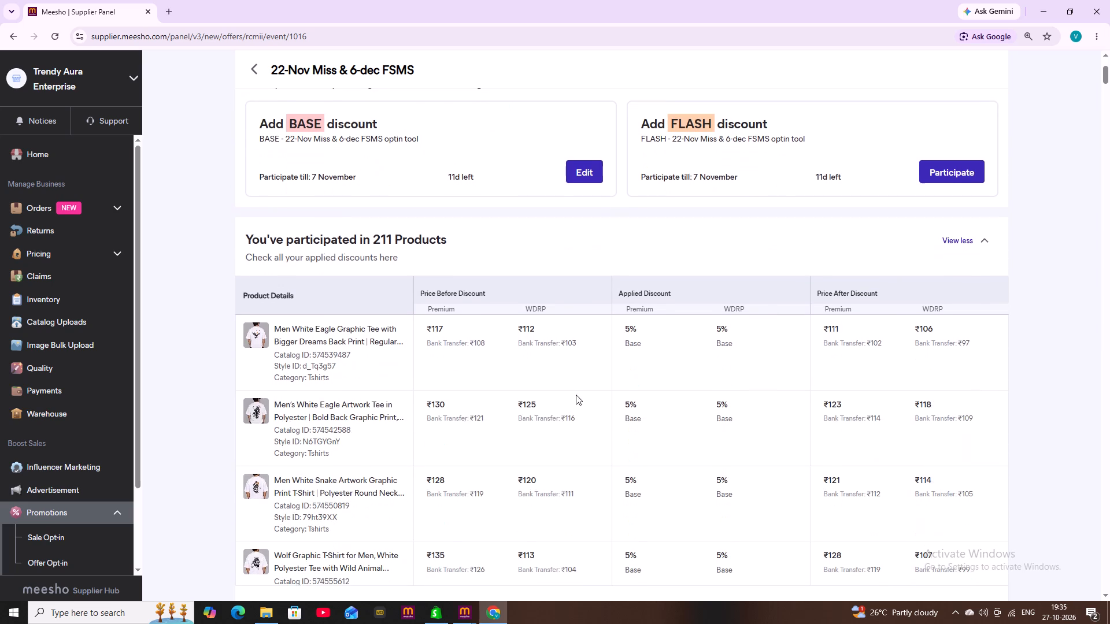
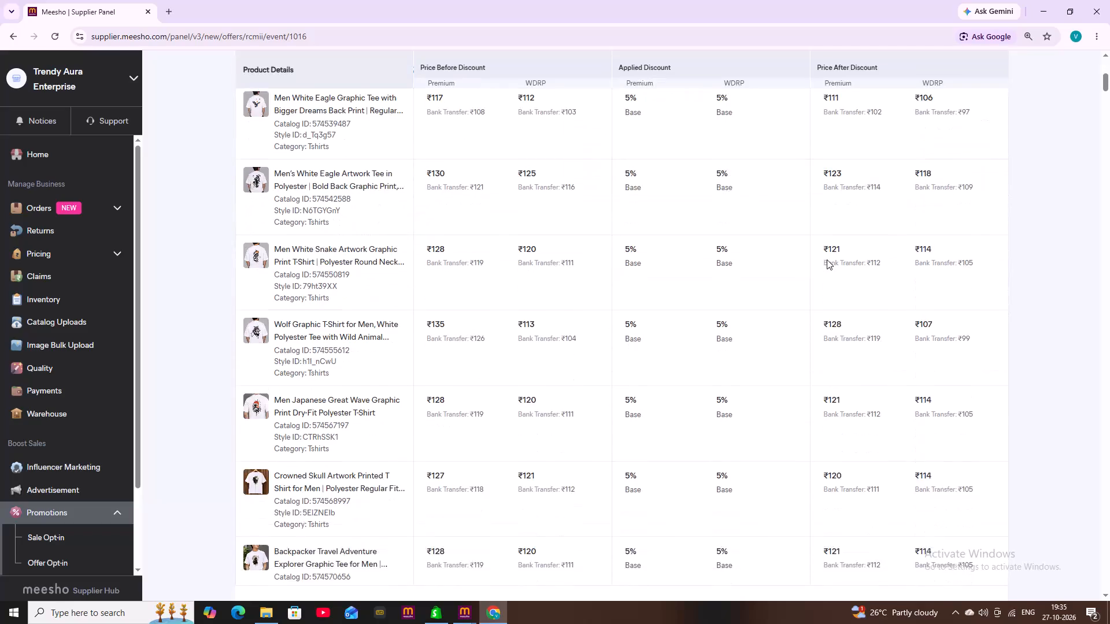
Participate in the FLASH discount for 22-Nov Miss & 6-dec FSMS and add all eligible products with the 4% discount.
scroll(827, 259, "up", 7)
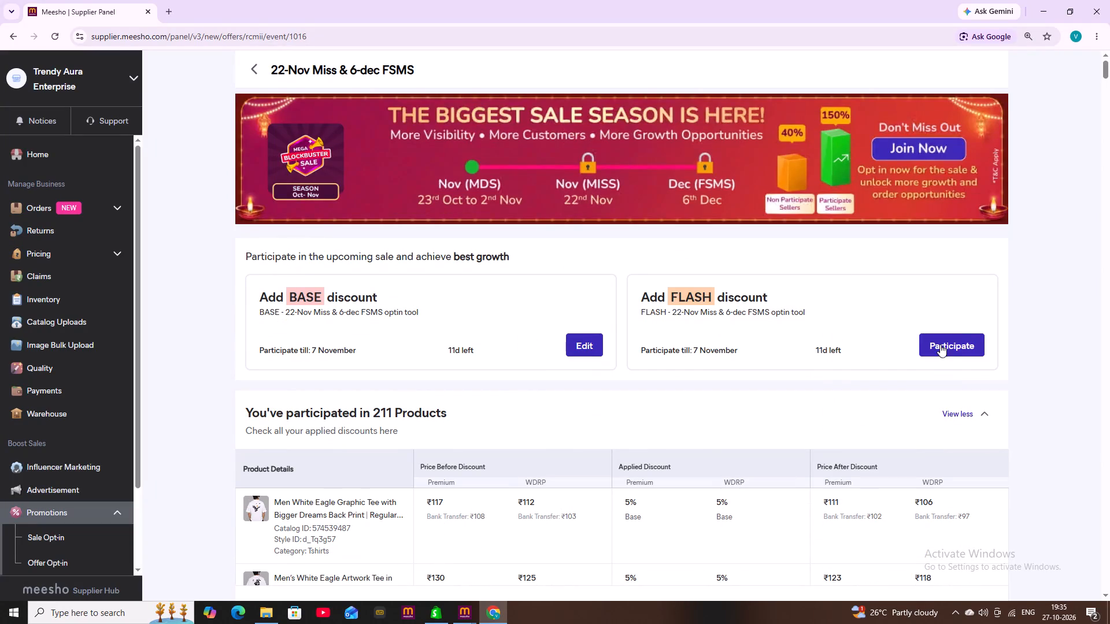
left_click_drag(1002, 349, 983, 348)
left_click(939, 341)
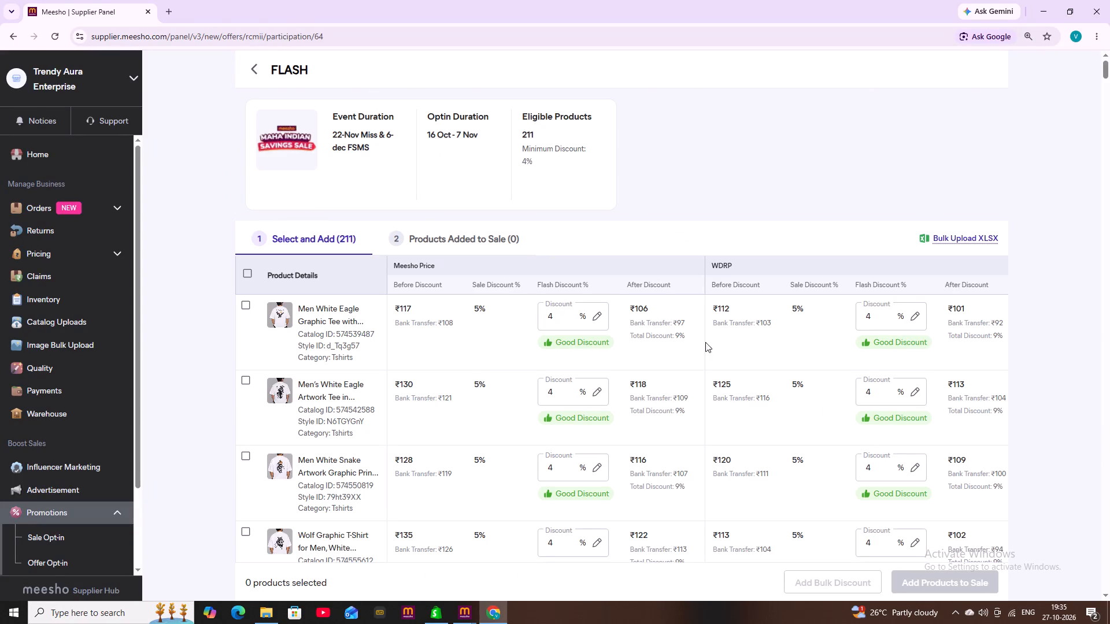
left_click(246, 270)
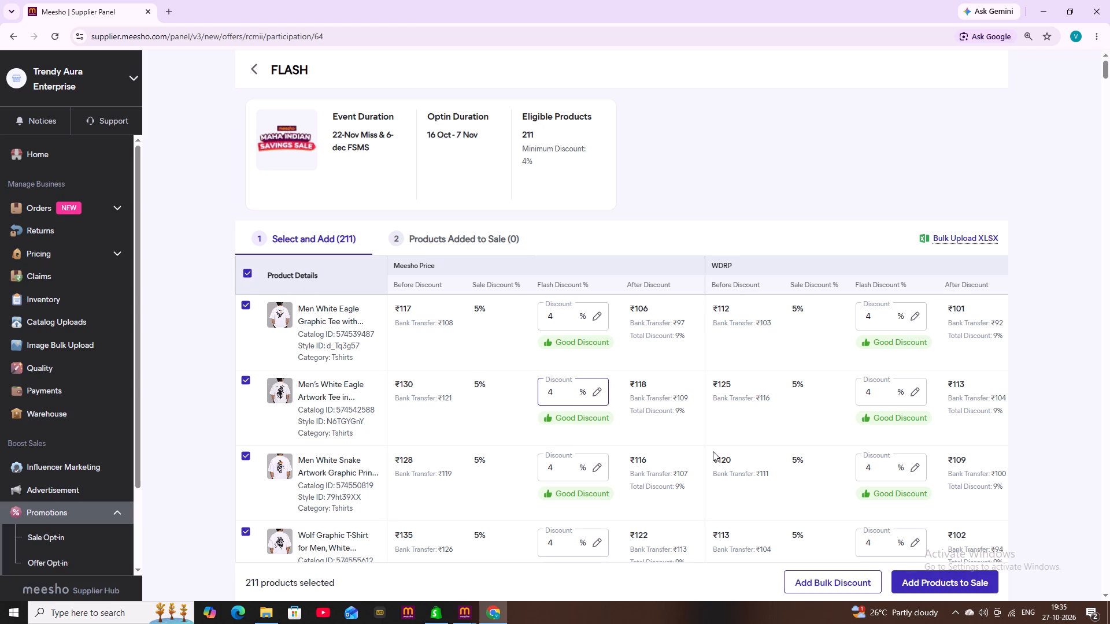
scroll(880, 433, "down", 9)
scroll(926, 511, "up", 6)
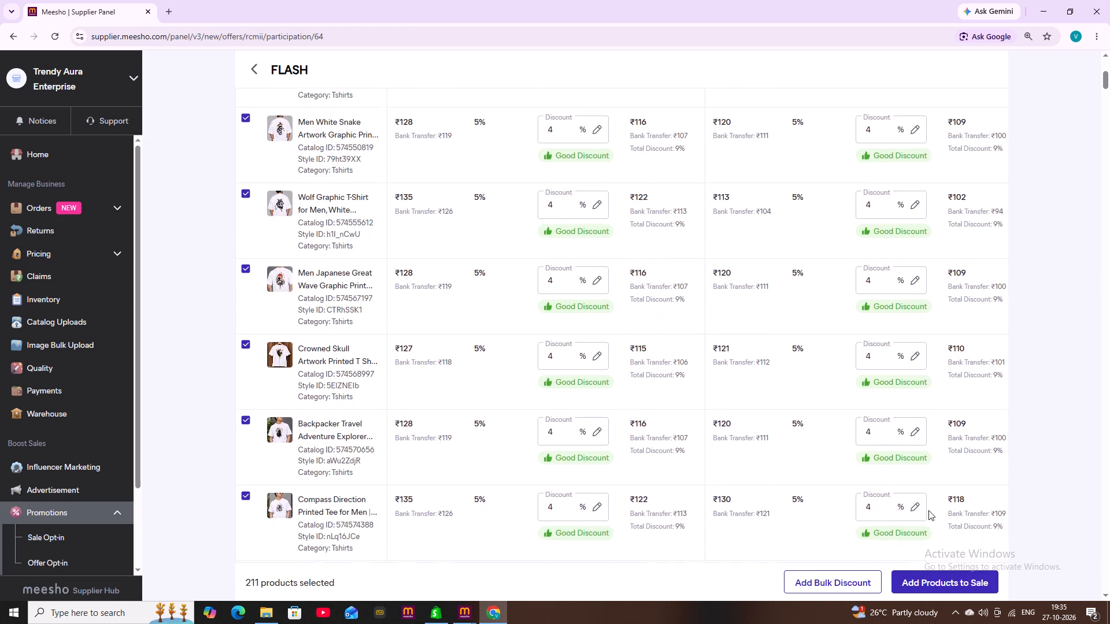
scroll(928, 510, "up", 2)
left_click(949, 582)
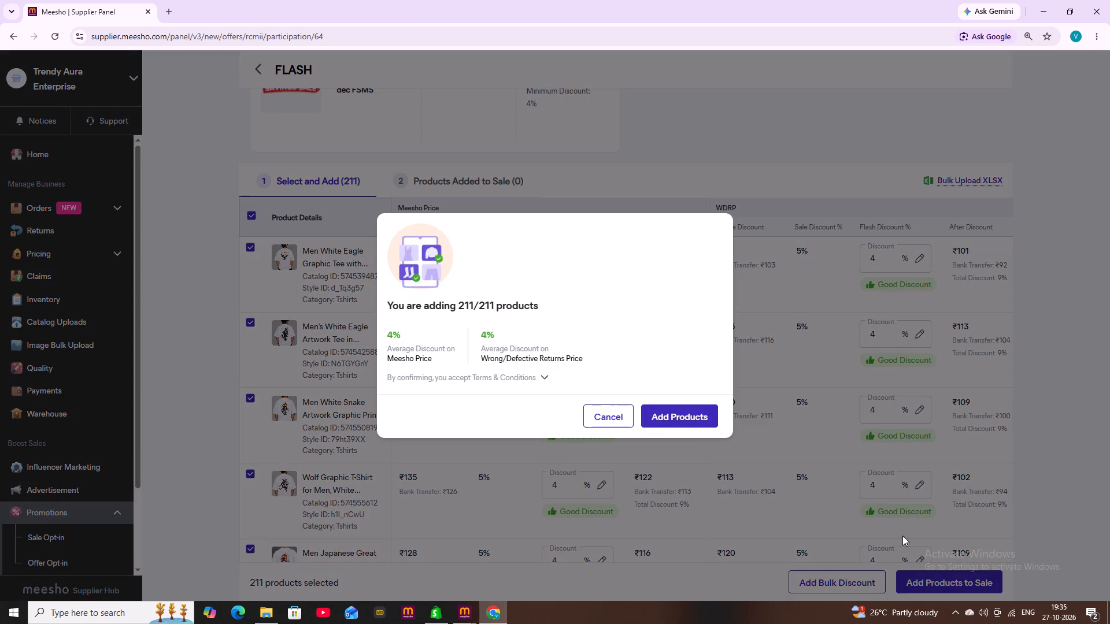
left_click(669, 421)
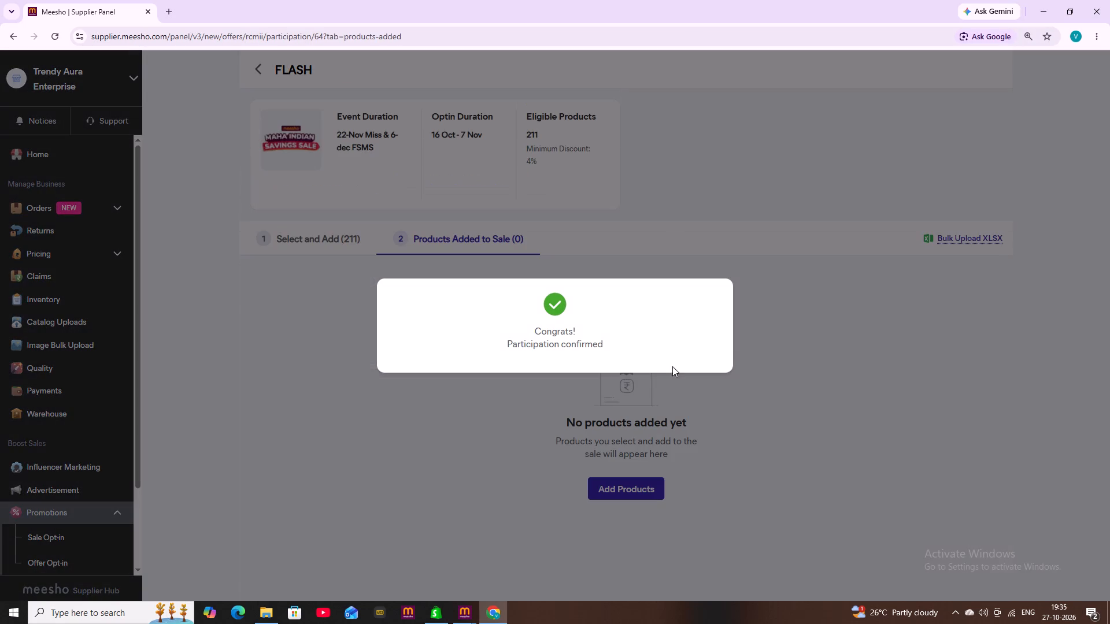
left_click(887, 305)
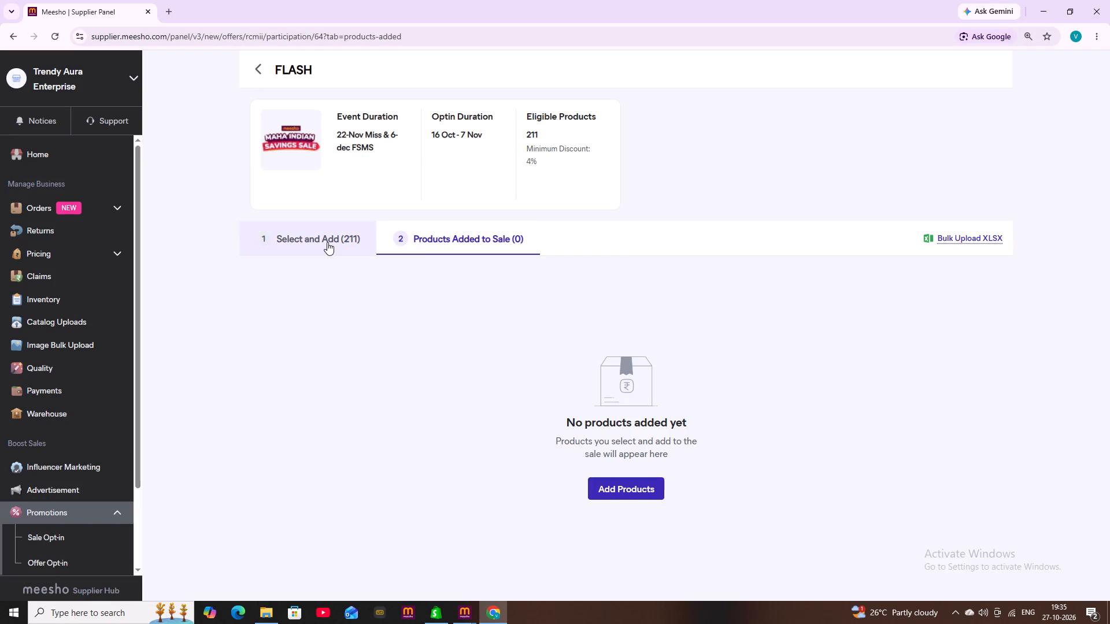
Reload the FLASH participation page and check which products are added to the sale and which remain to select.
right_click(425, 258)
left_click(446, 301)
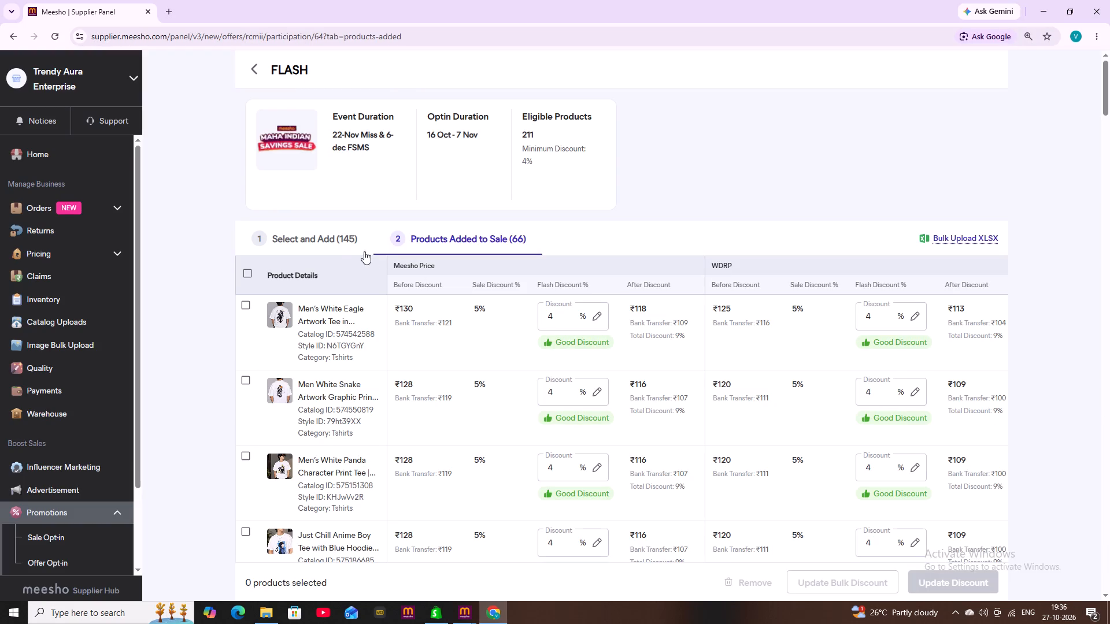
left_click(344, 242)
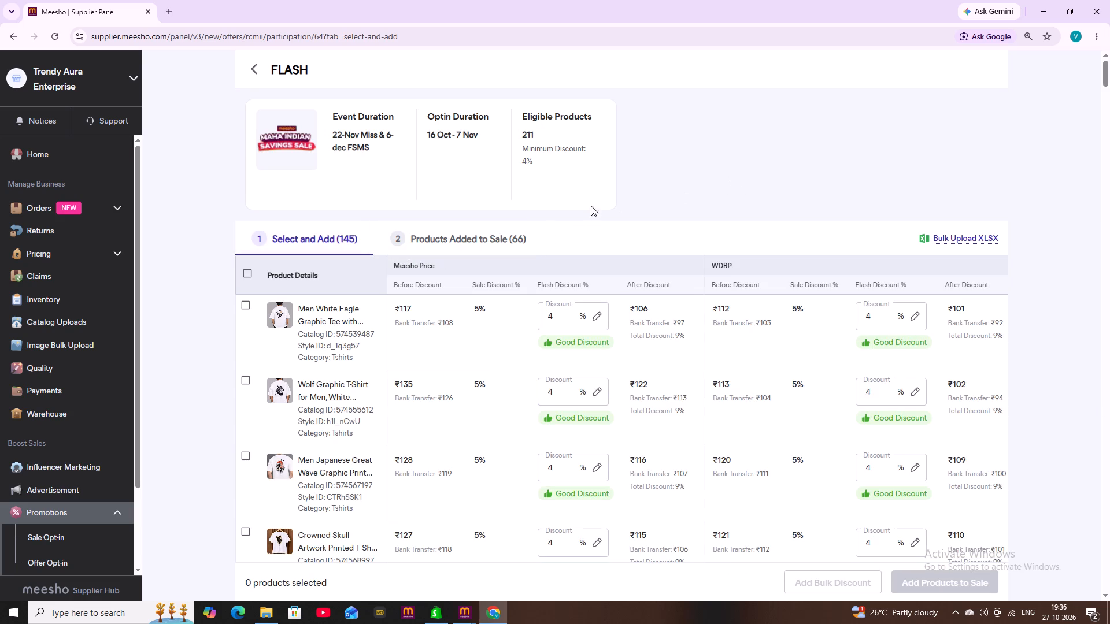
right_click(795, 152)
left_click(823, 203)
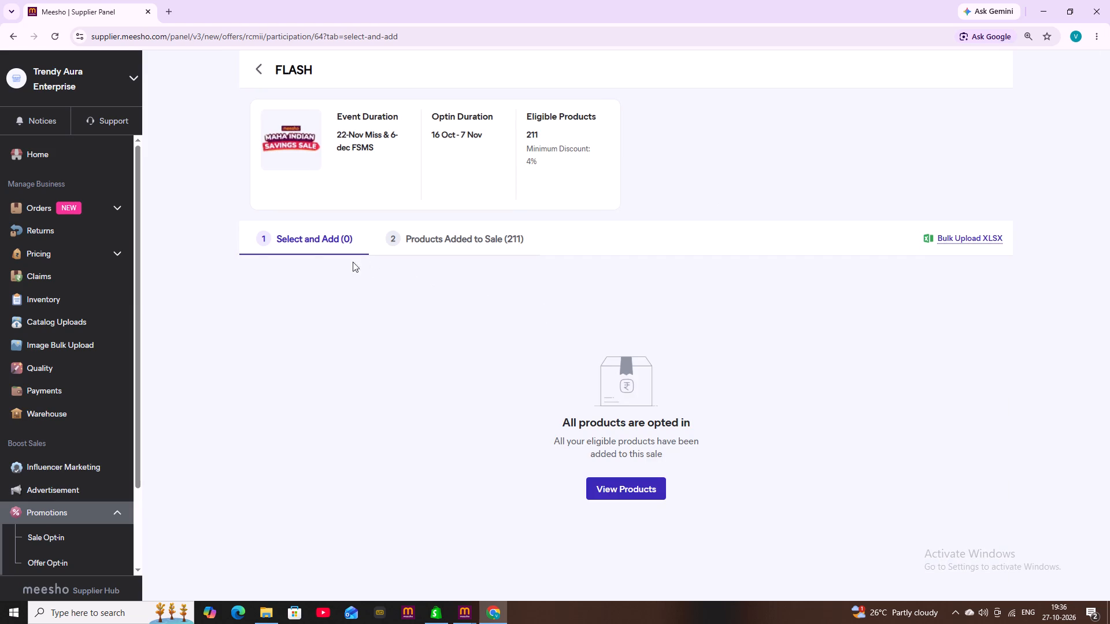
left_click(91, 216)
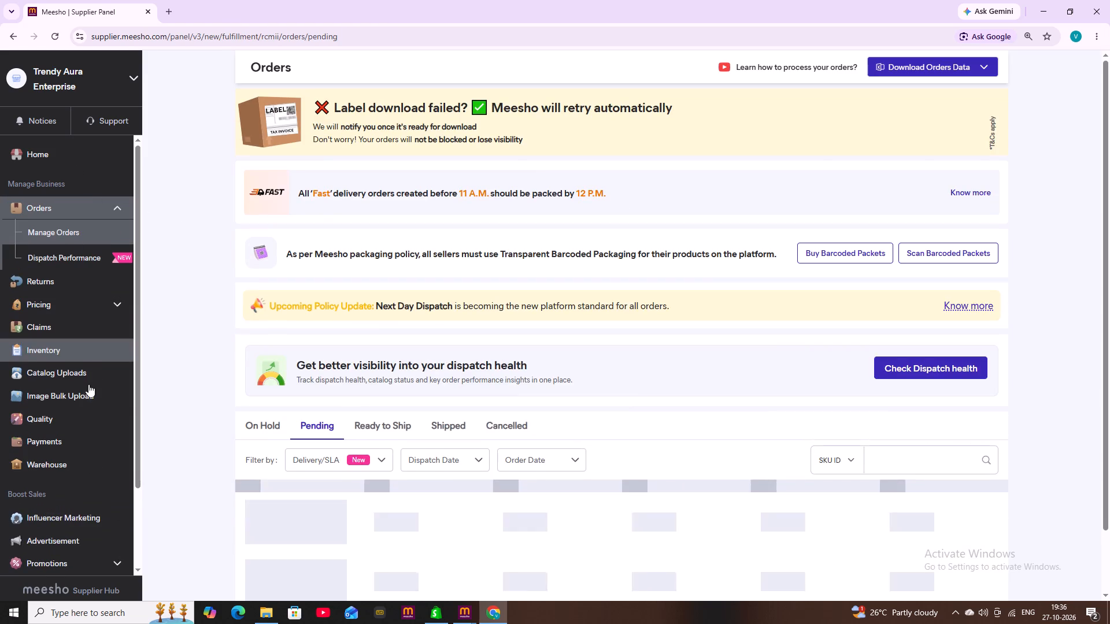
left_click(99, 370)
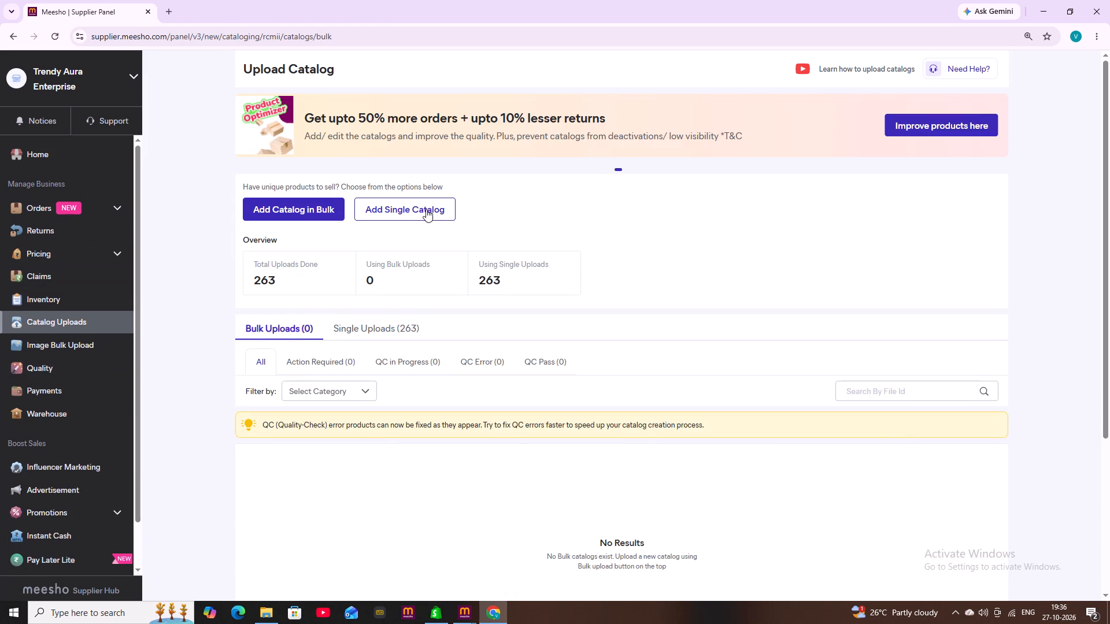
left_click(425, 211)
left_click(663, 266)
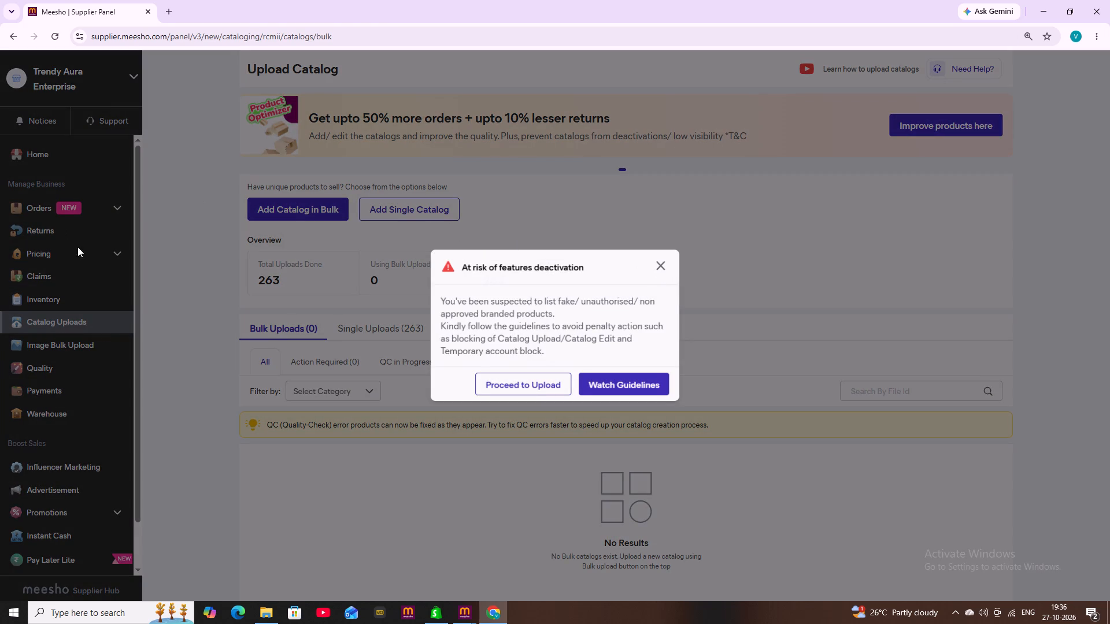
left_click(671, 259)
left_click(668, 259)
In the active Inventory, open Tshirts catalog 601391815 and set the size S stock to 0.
left_click(91, 287)
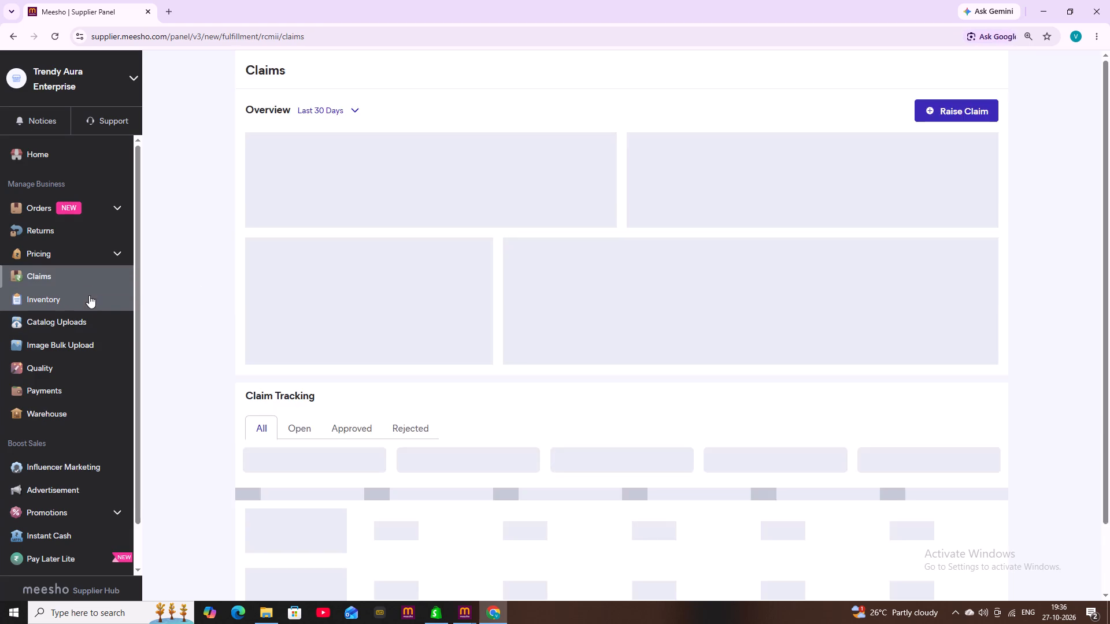
left_click(89, 295)
left_click_drag(1109, 191, 1079, 425)
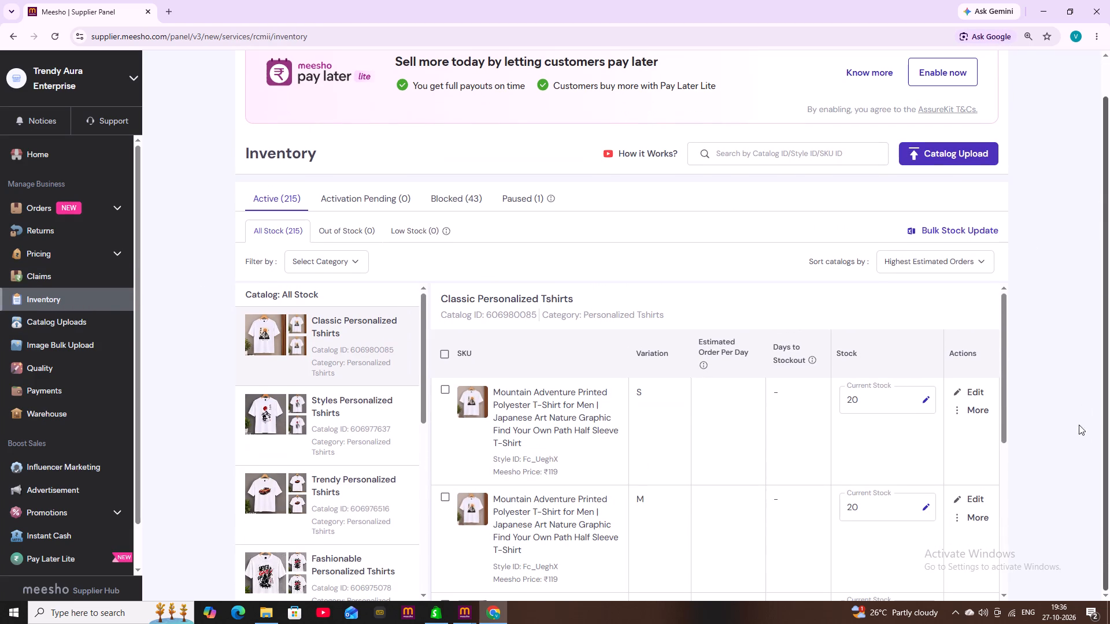
left_click_drag(1079, 425, 1043, 441)
left_click_drag(420, 393, 366, 563)
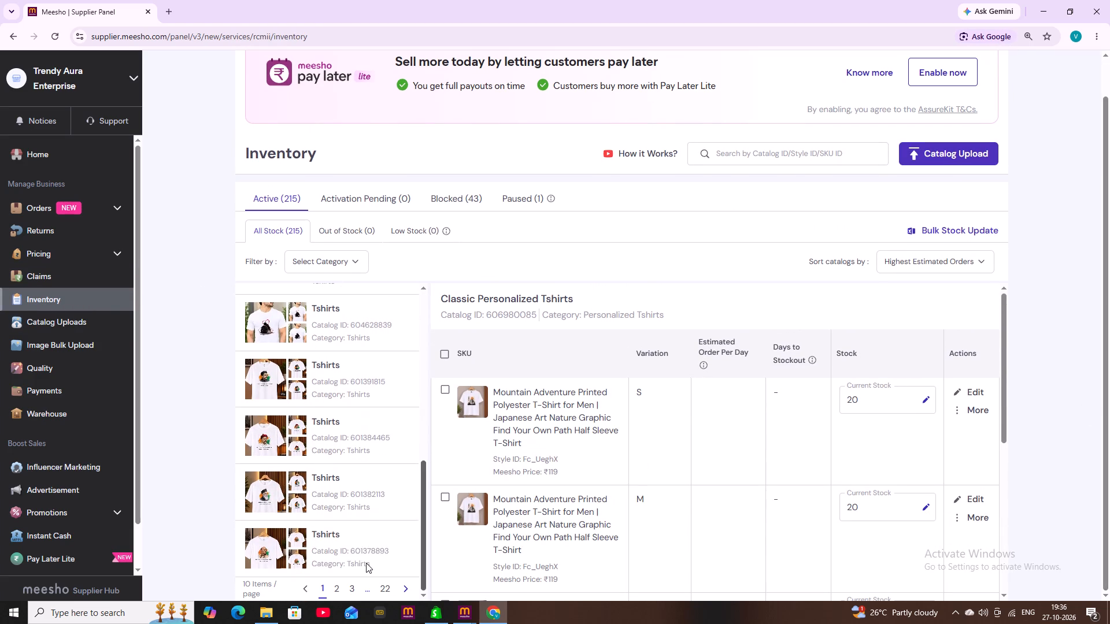
left_click_drag(366, 563, 365, 565)
left_click(332, 385)
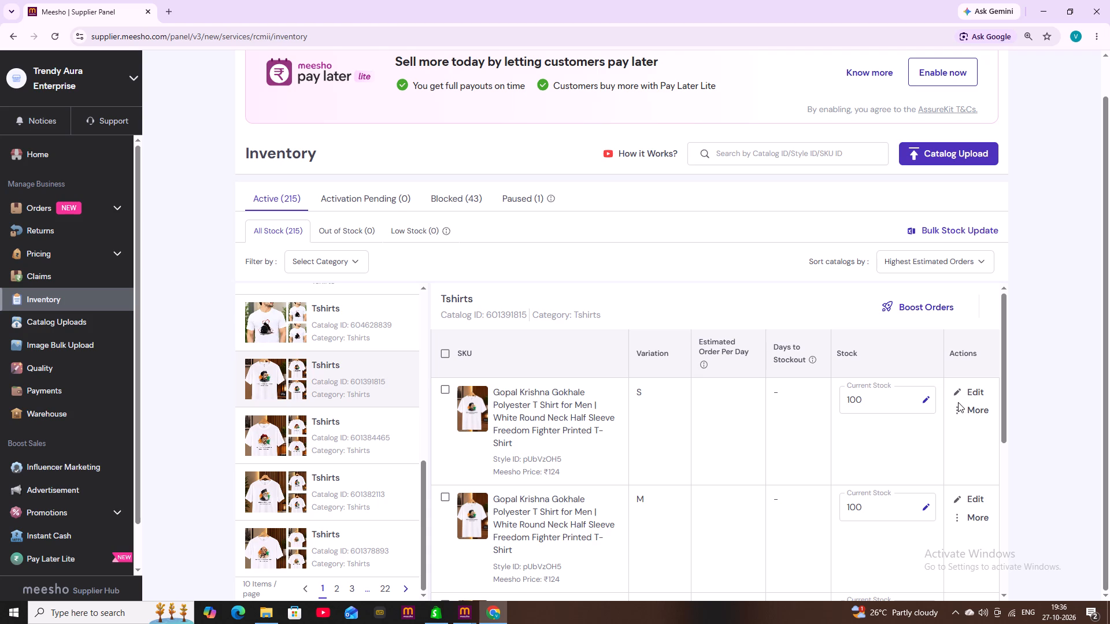
left_click(869, 399)
key("BackSpace")
key("BackSpace")
key("BackSpace")
key("BackSpace")
key("0")
key("Return")
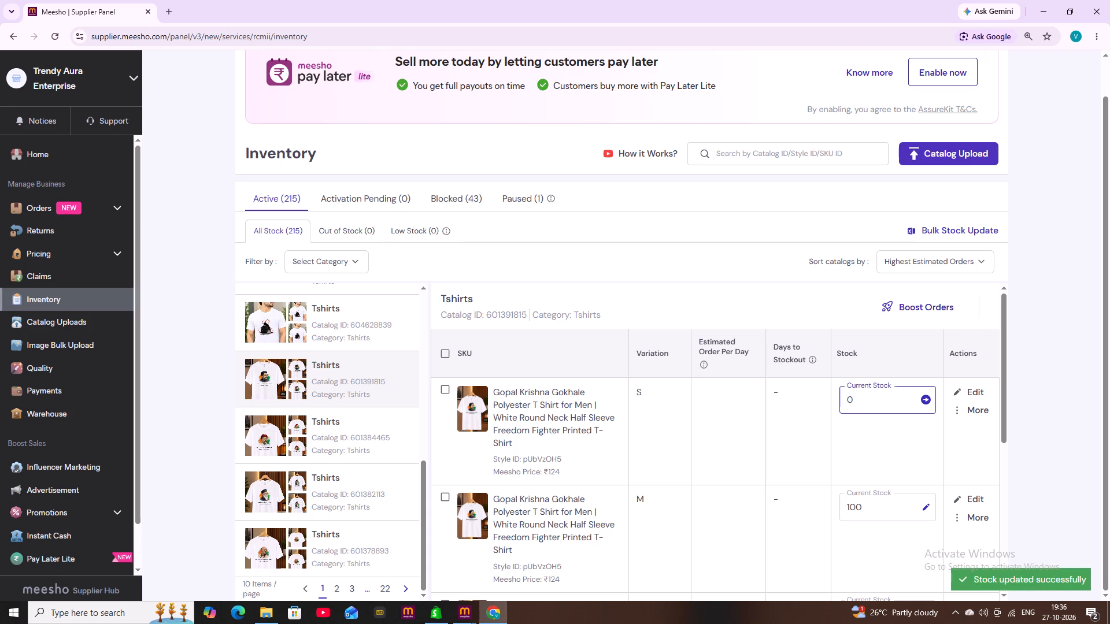
Pause all SKUs of Tshirts catalog 601391815, the Gopal Krishna Gokhale T-shirt.
left_click(447, 355)
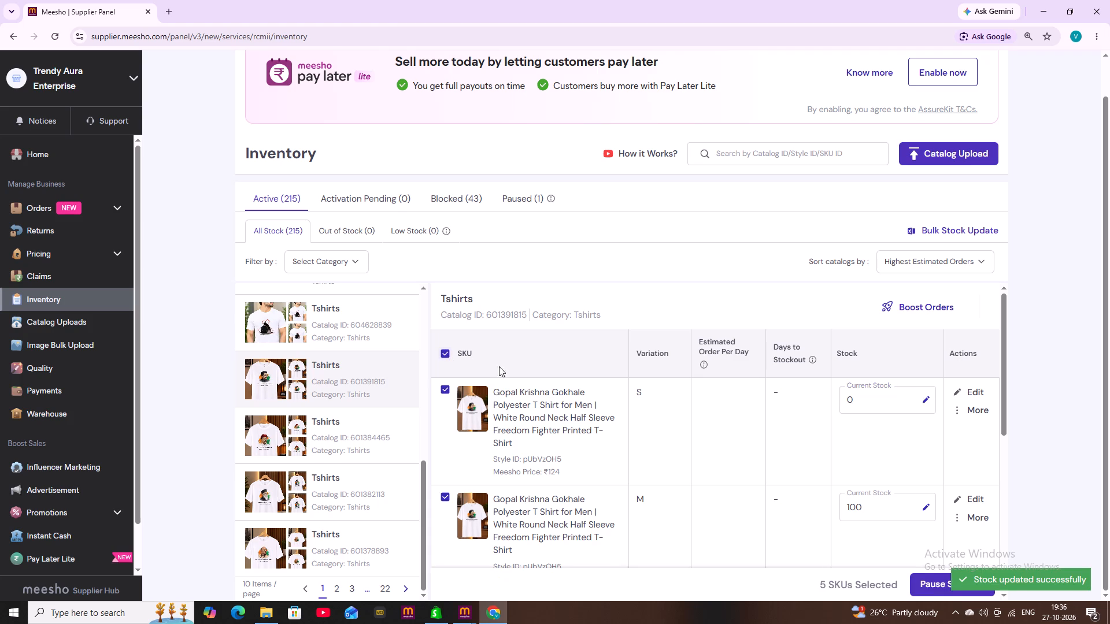
left_click(282, 444)
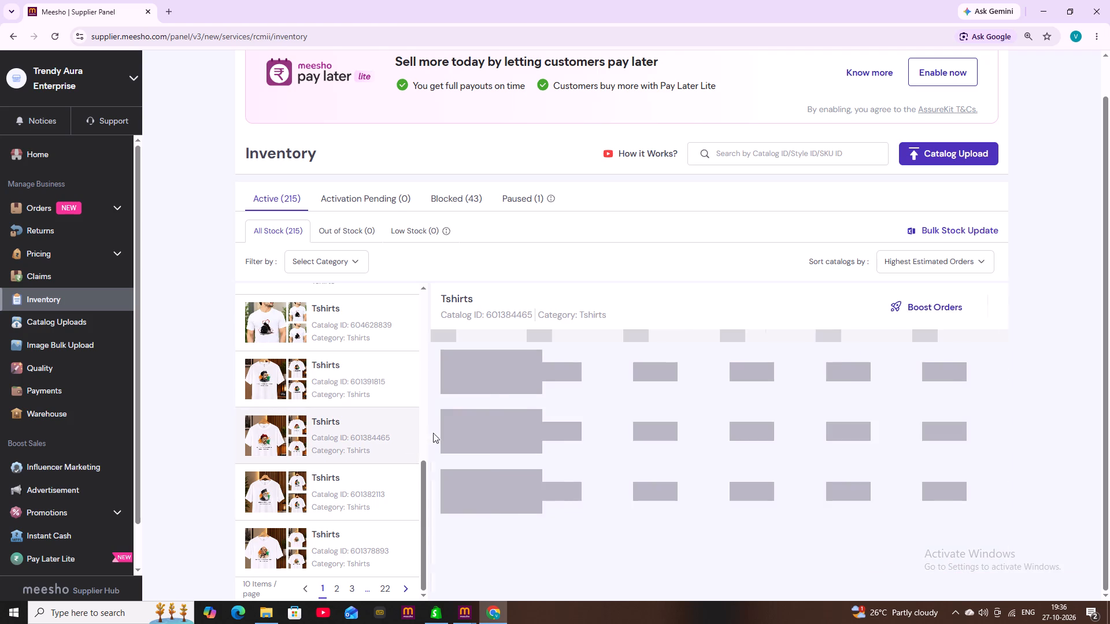
left_click(445, 351)
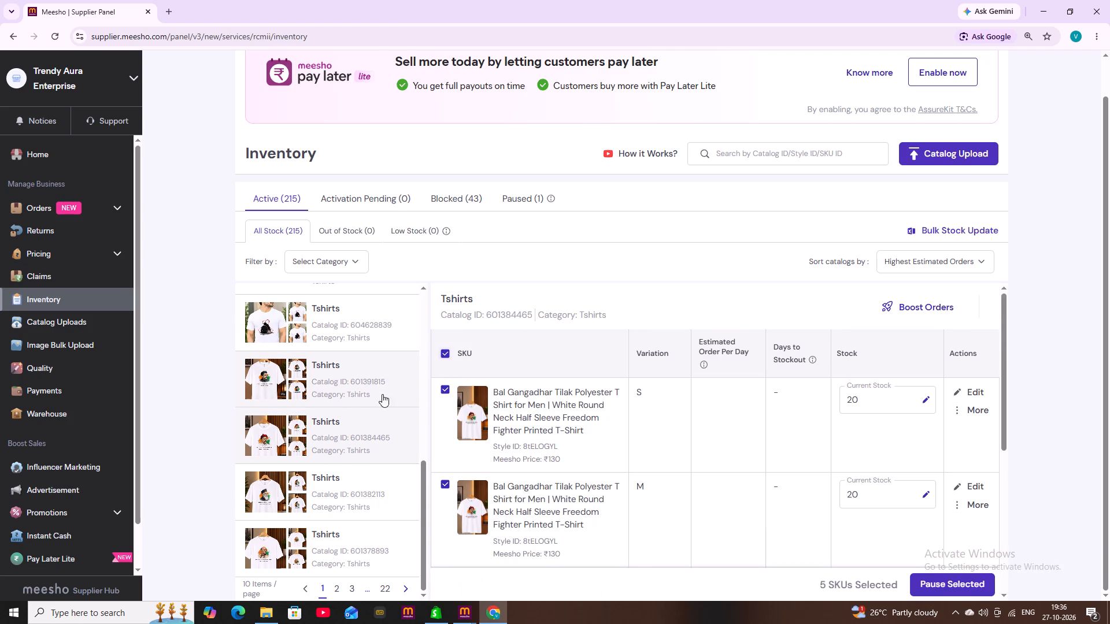
left_click(354, 399)
left_click(441, 356)
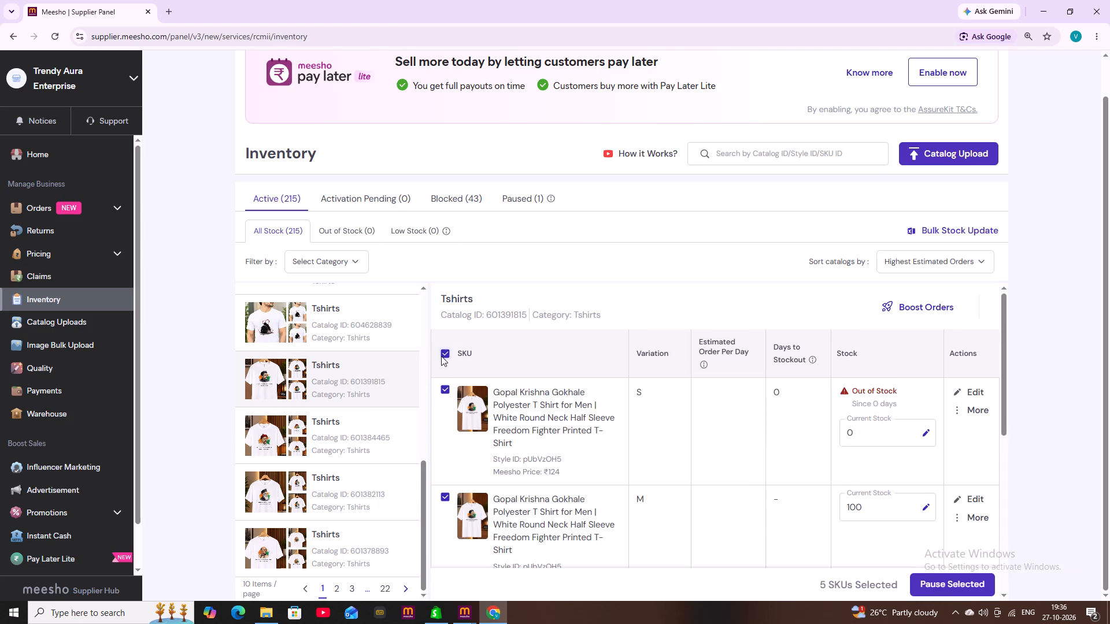
left_click(953, 592)
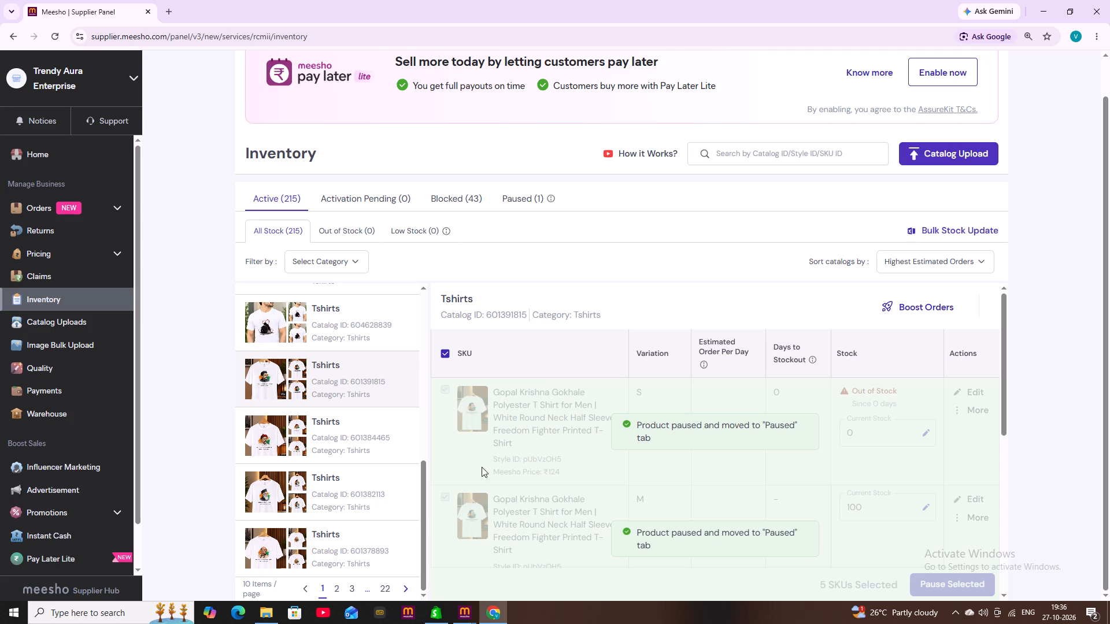
Pause all SKUs of Tshirts catalog 601384465, the Bal Gangadhar Tilak T-shirt.
left_click(369, 430)
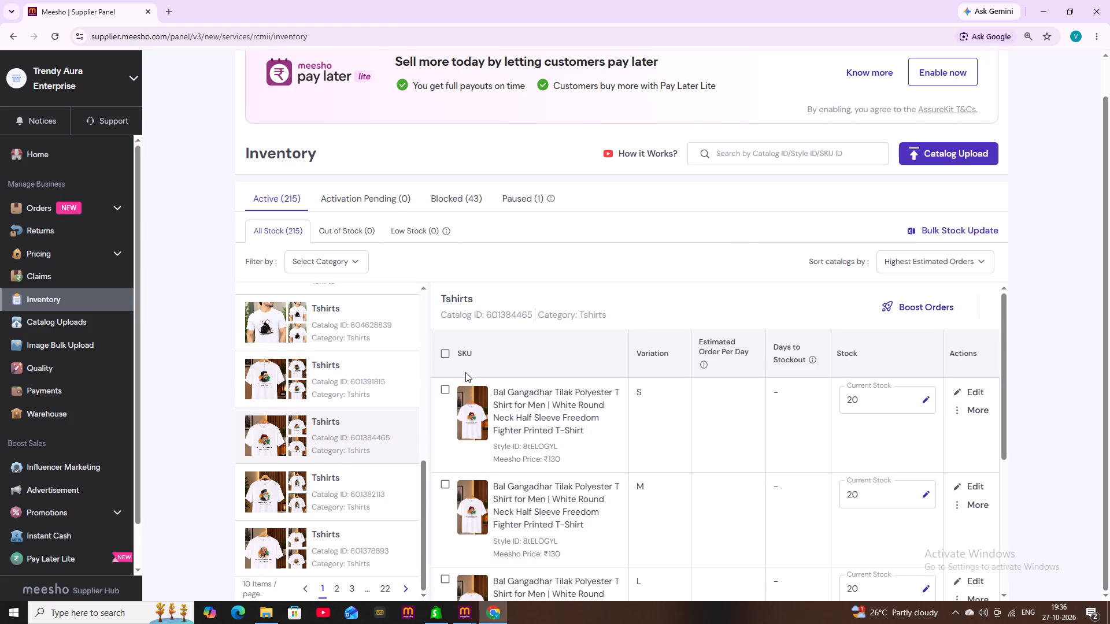
left_click(442, 355)
left_click(933, 580)
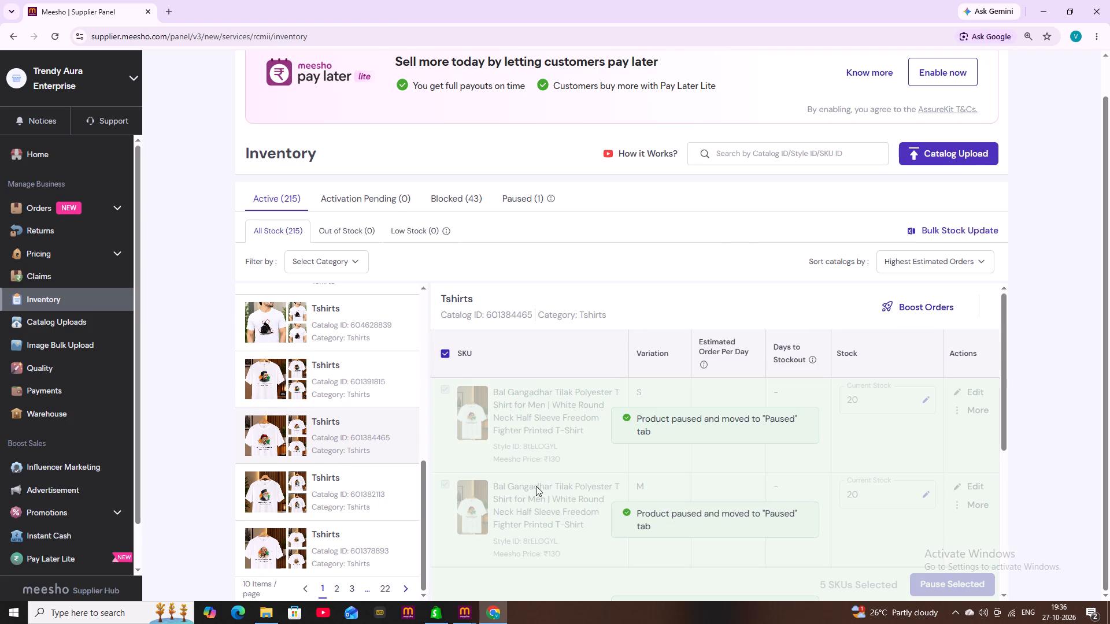
Pause all SKUs of Tshirts catalog 601382113, the Dadabhai Naoroji T-shirt.
scroll(324, 449, "down", 1)
left_click(334, 487)
scroll(338, 484, "down", 2)
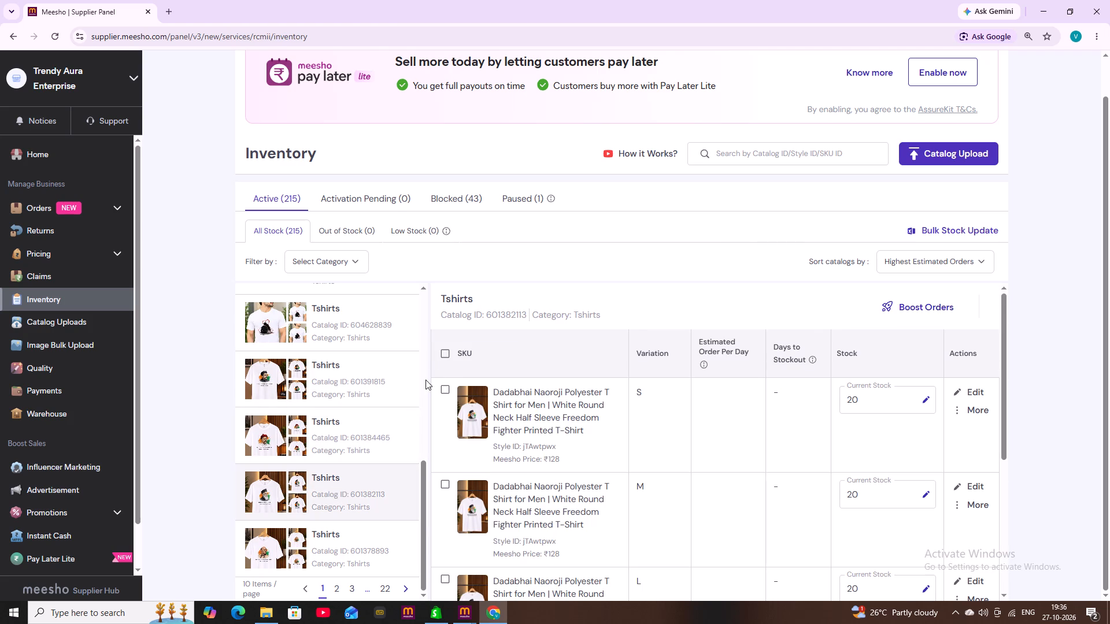
left_click(452, 353)
left_click(446, 356)
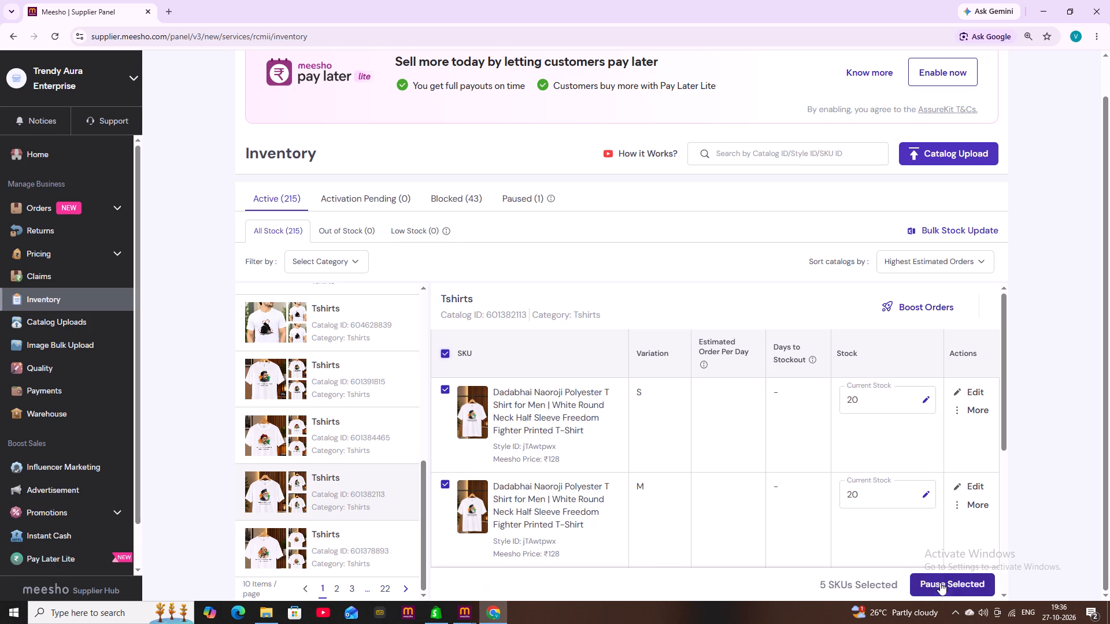
left_click(941, 586)
Pause all SKUs of Tshirts catalog 601378893, the Iron Man of India Tricolour Portrait T-shirt.
scroll(566, 467, "down", 3)
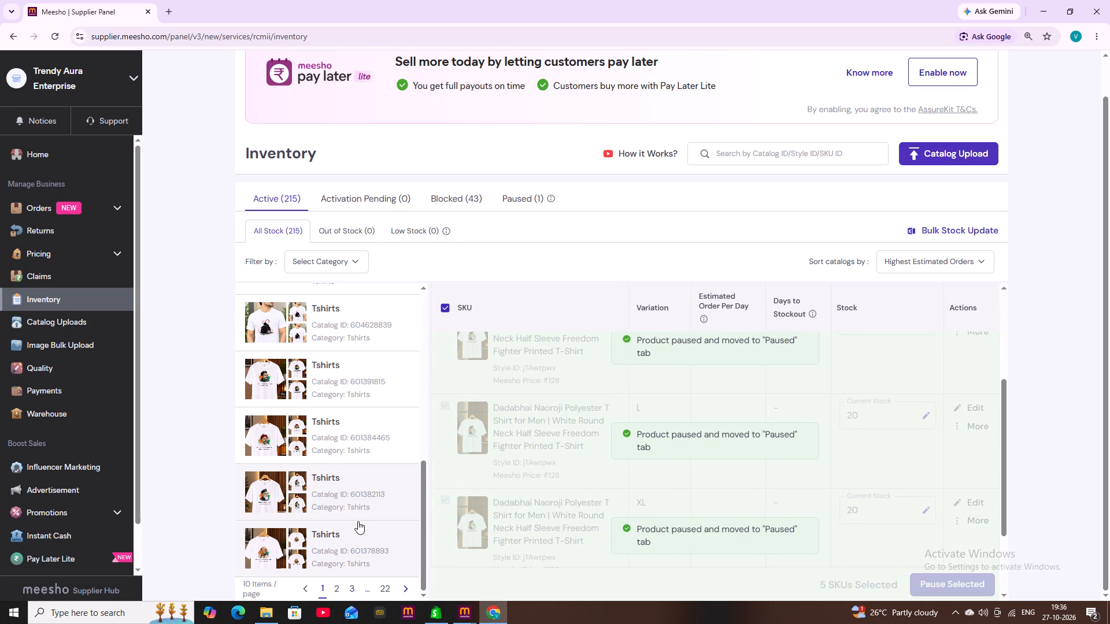
left_click(358, 521)
scroll(358, 521, "down", 3)
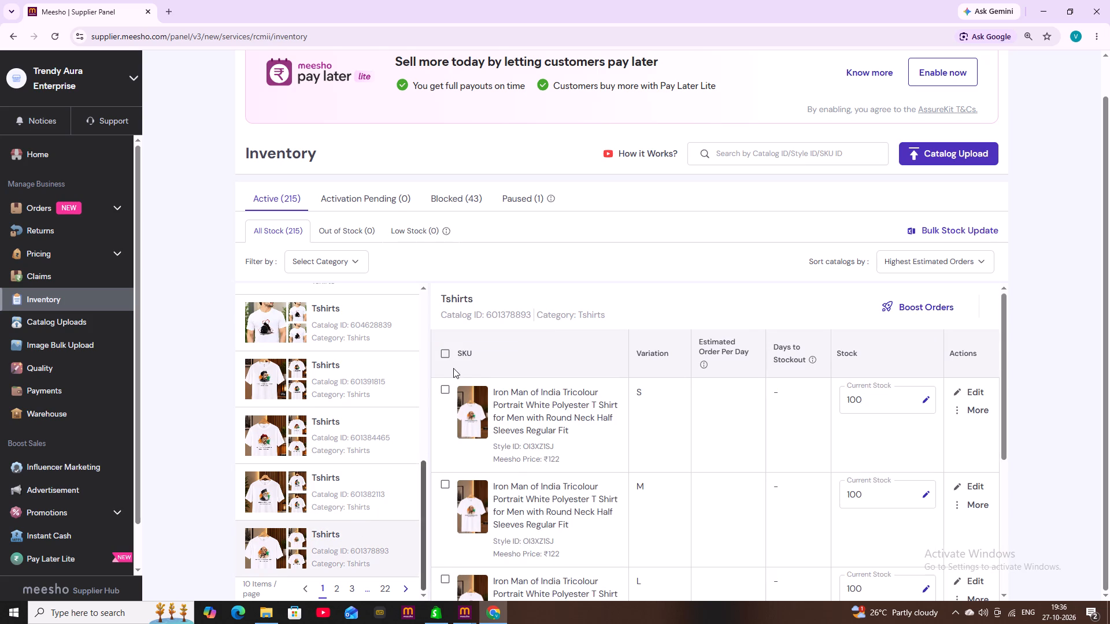
left_click(441, 354)
left_click(952, 592)
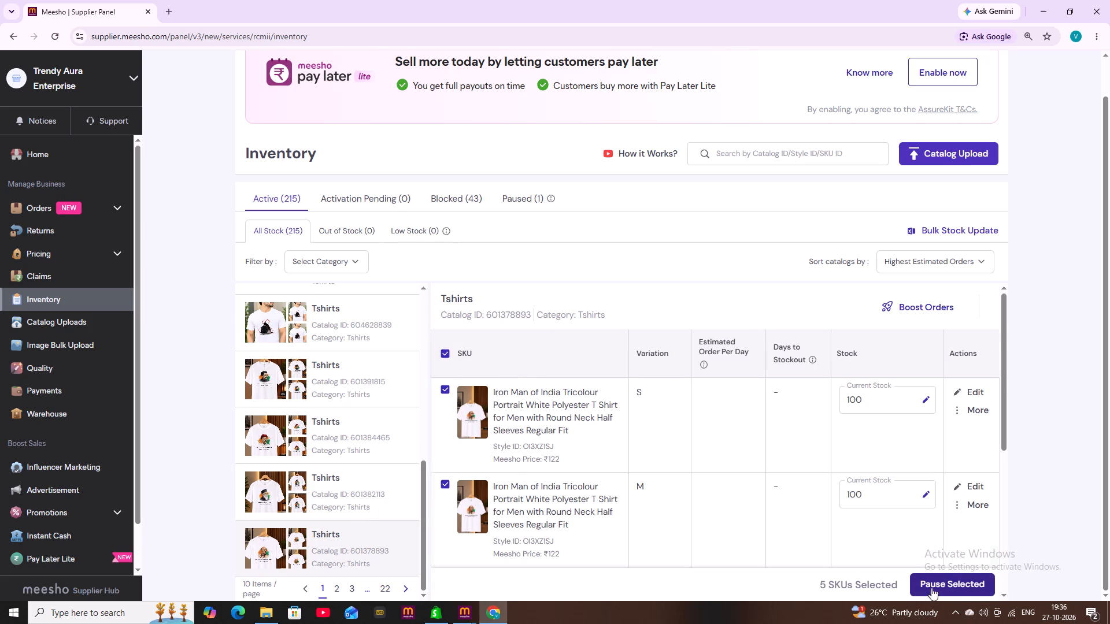
On page 2 of the active catalogs, pause all SKUs of Tshirts catalog 601352942, the Azad Portrait Art T-shirt.
left_click(335, 591)
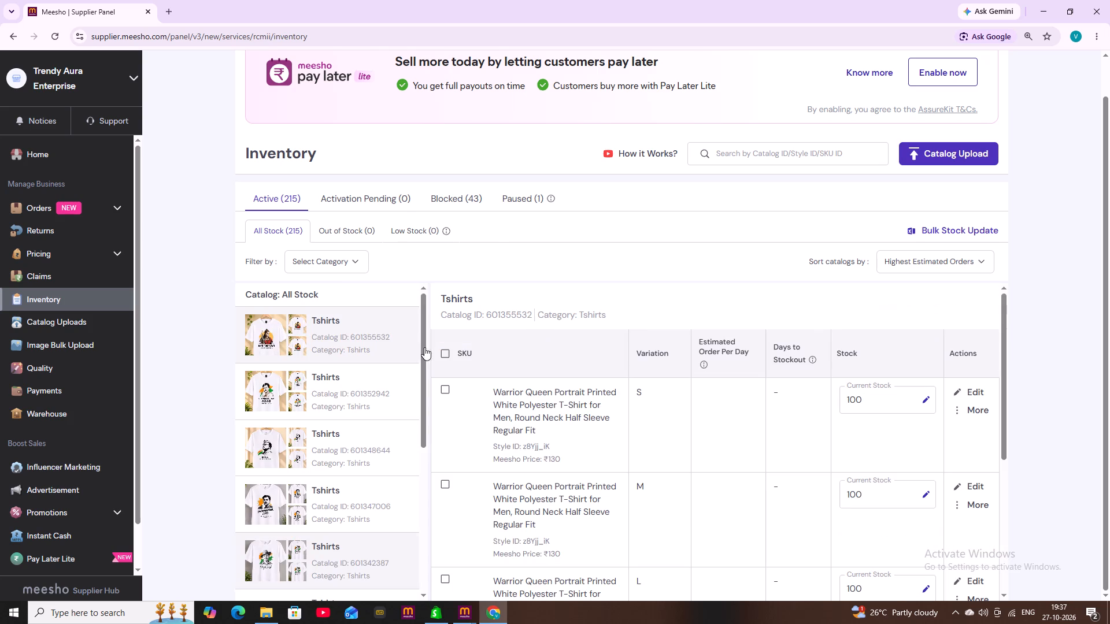
left_click(359, 388)
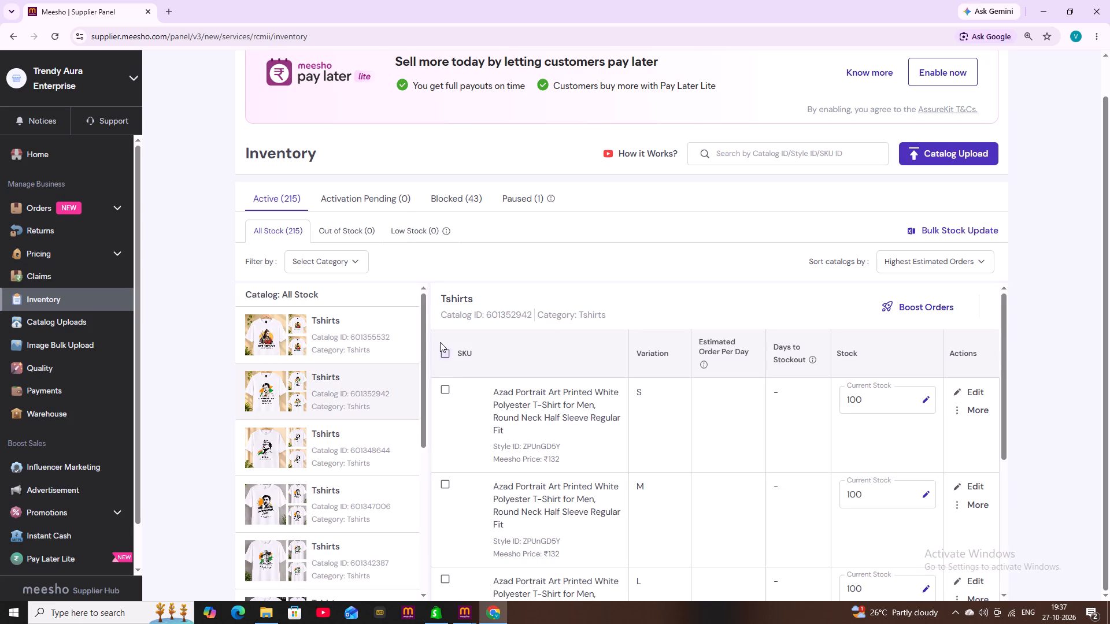
left_click(440, 354)
left_click(935, 585)
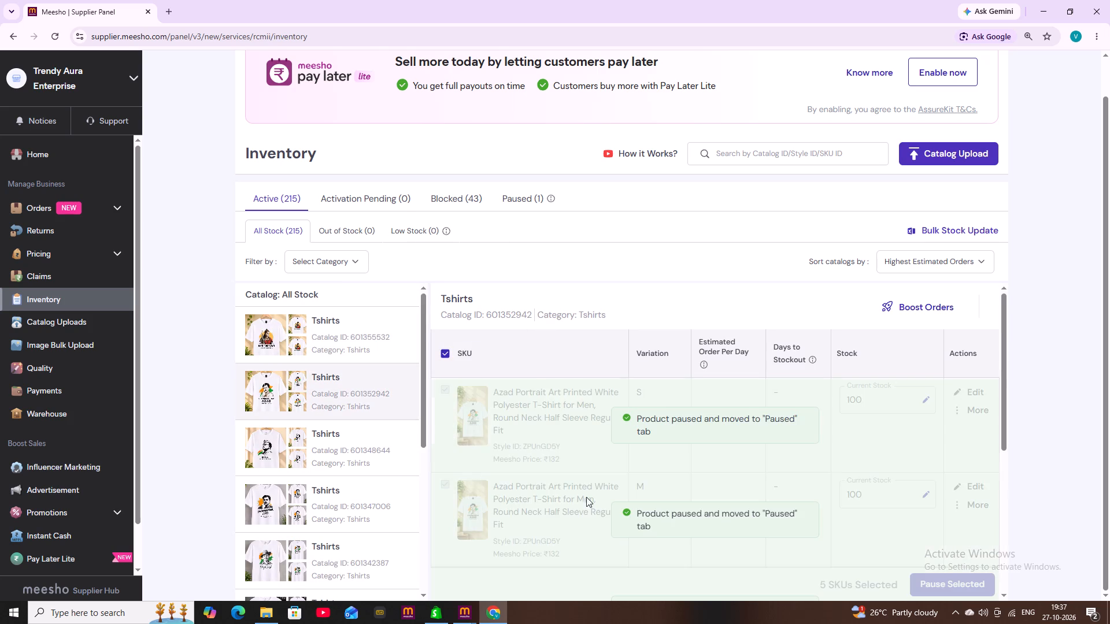
Pause all SKUs of Tshirts catalog 601348644, the Patriot's Pride Graphic T-shirt.
left_click(284, 442)
left_click(443, 350)
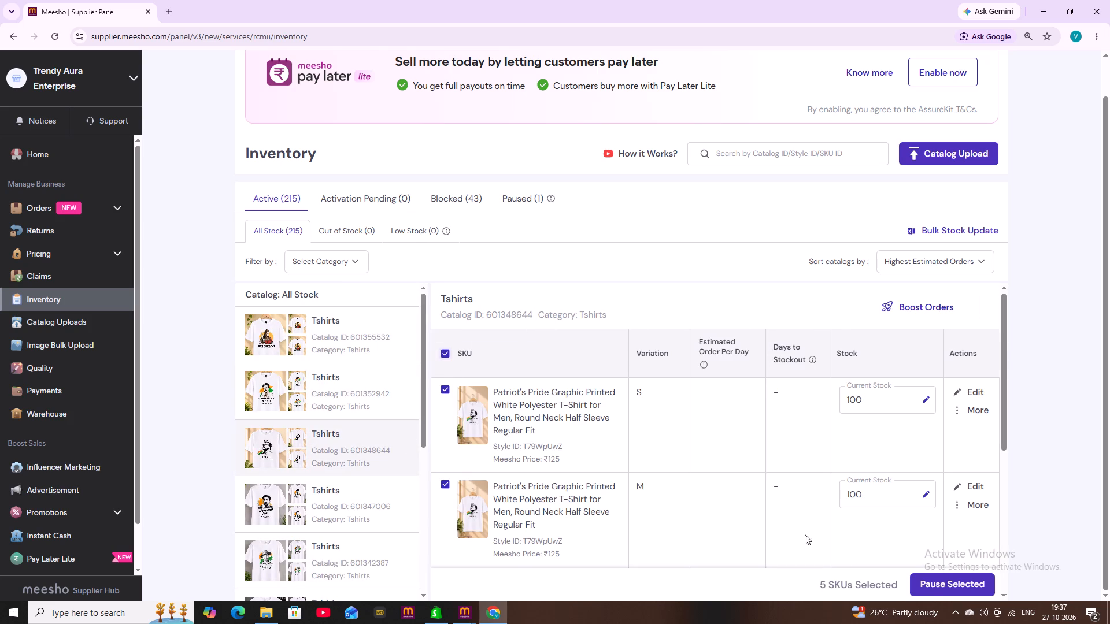
left_click(928, 585)
Pause all SKUs of Tshirts catalog 601342387, the Shaheed-e-Azam Tribute T-shirt.
left_click(280, 500)
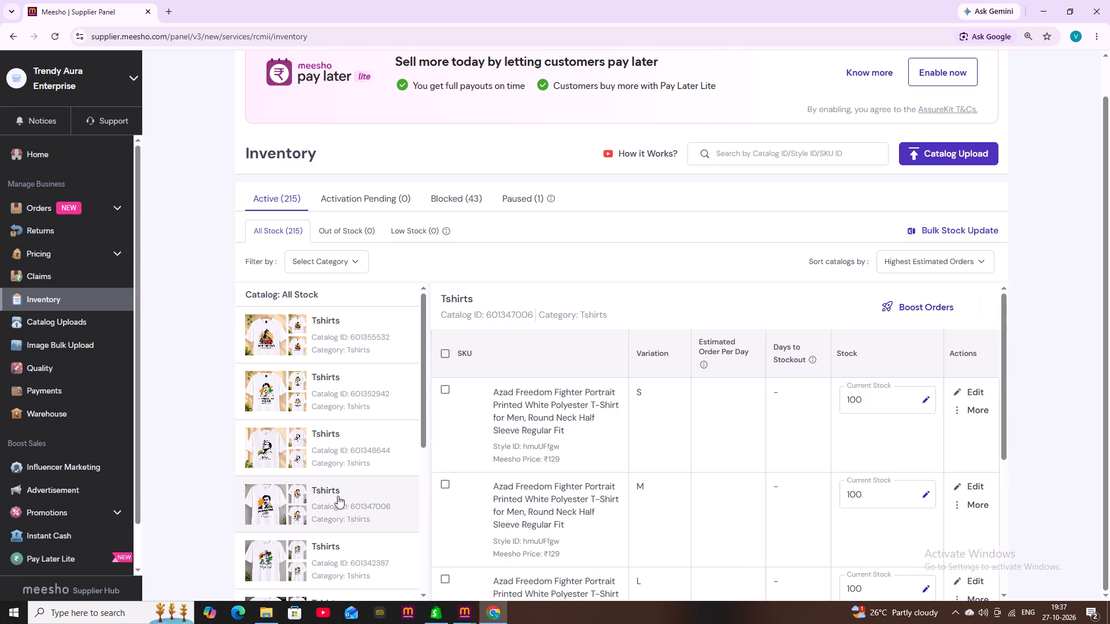
left_click(350, 548)
left_click(446, 356)
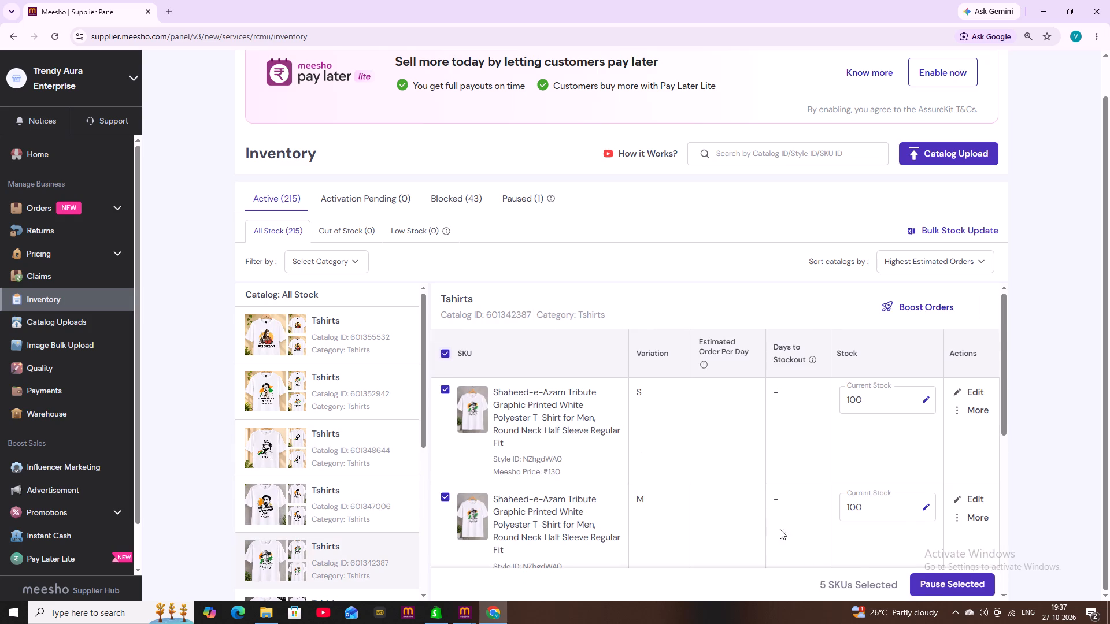
left_click(939, 592)
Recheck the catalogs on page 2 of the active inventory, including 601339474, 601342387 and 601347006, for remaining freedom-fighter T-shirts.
scroll(341, 421, "down", 3)
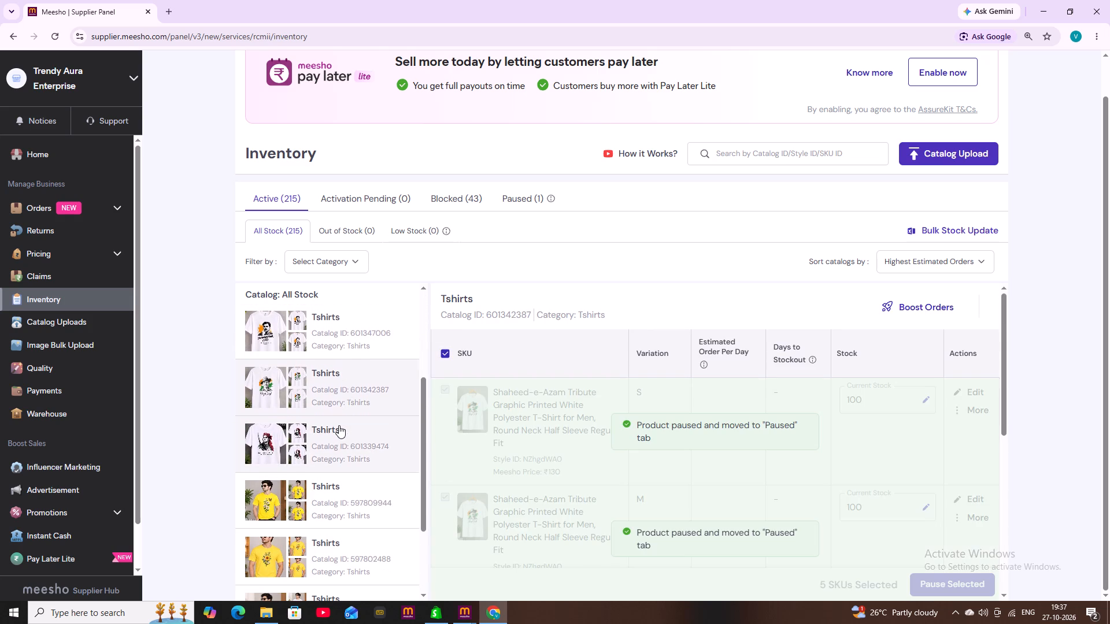
left_click(339, 425)
left_click(350, 382)
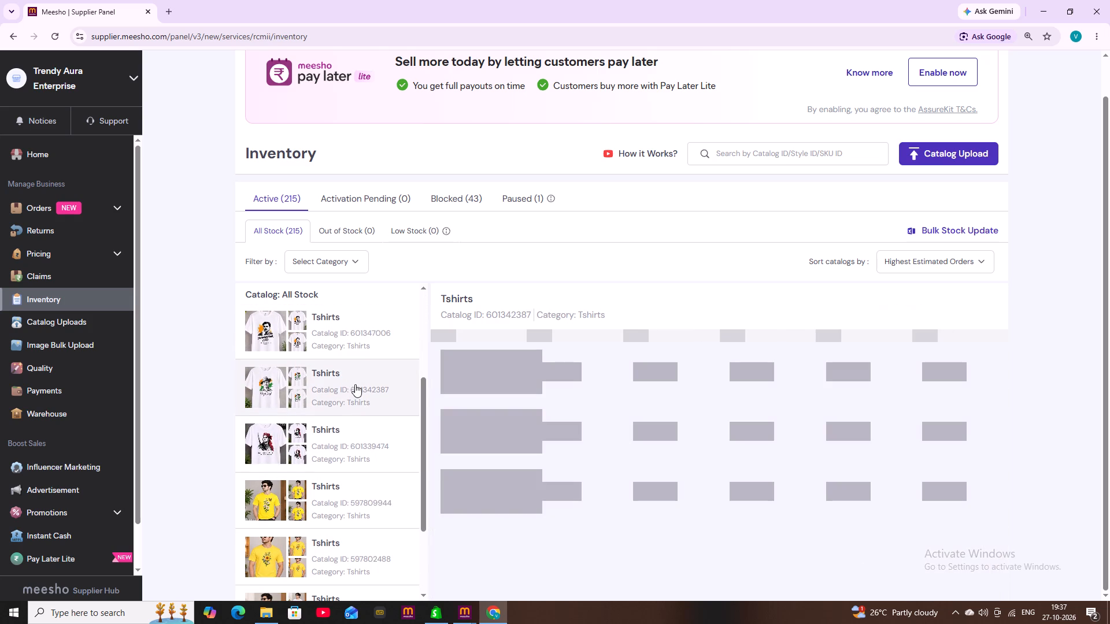
left_click(358, 389)
left_click(358, 436)
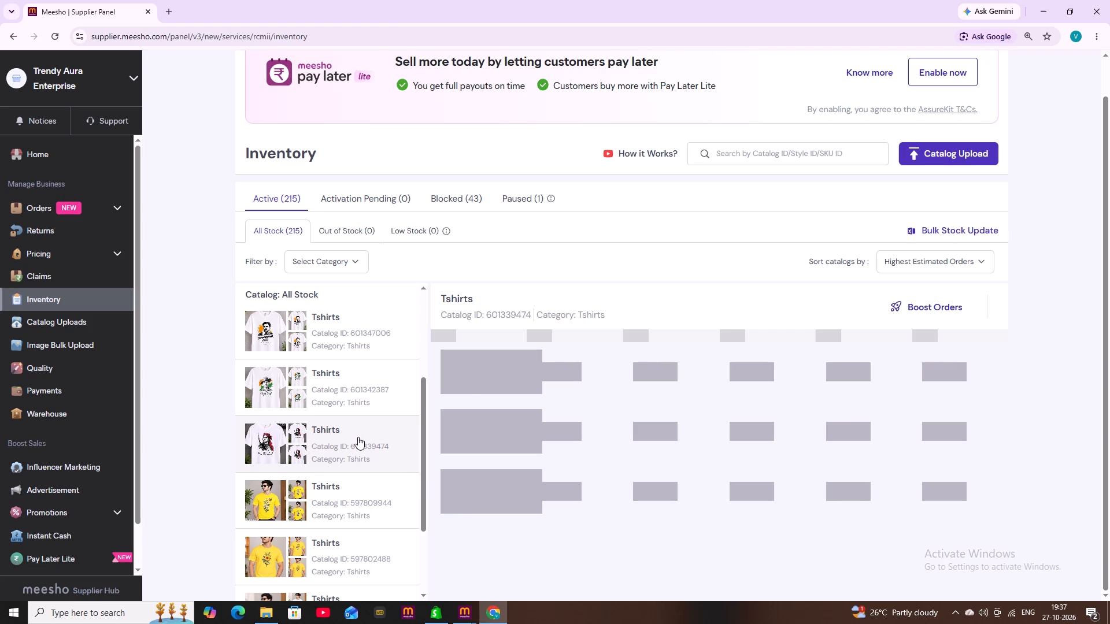
left_click(354, 379)
left_click(368, 336)
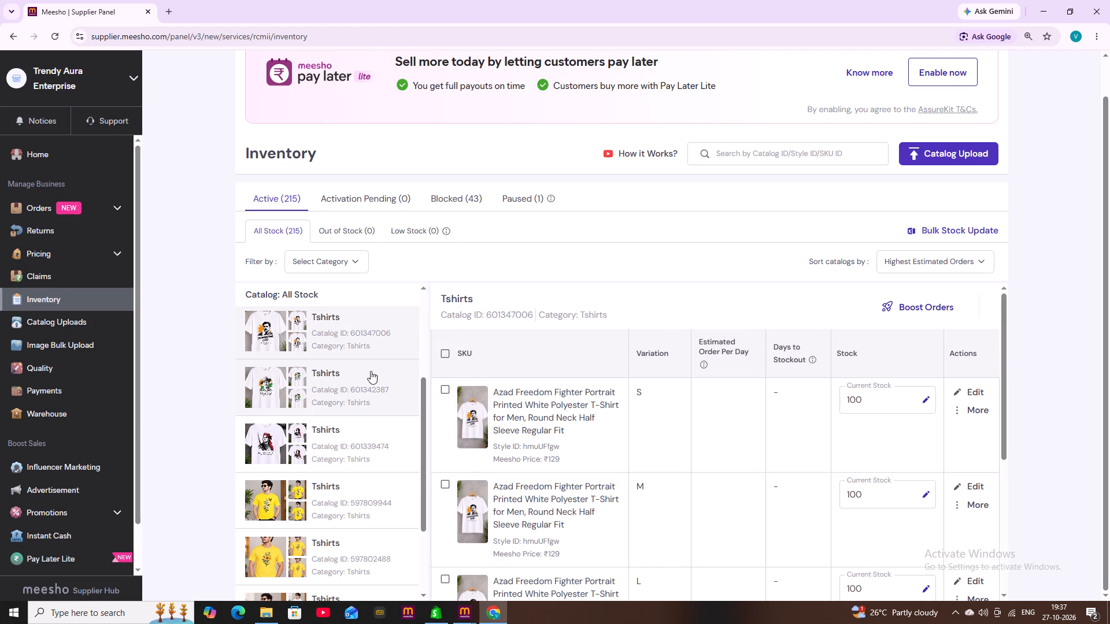
left_click(373, 388)
scroll(374, 388, "up", 1)
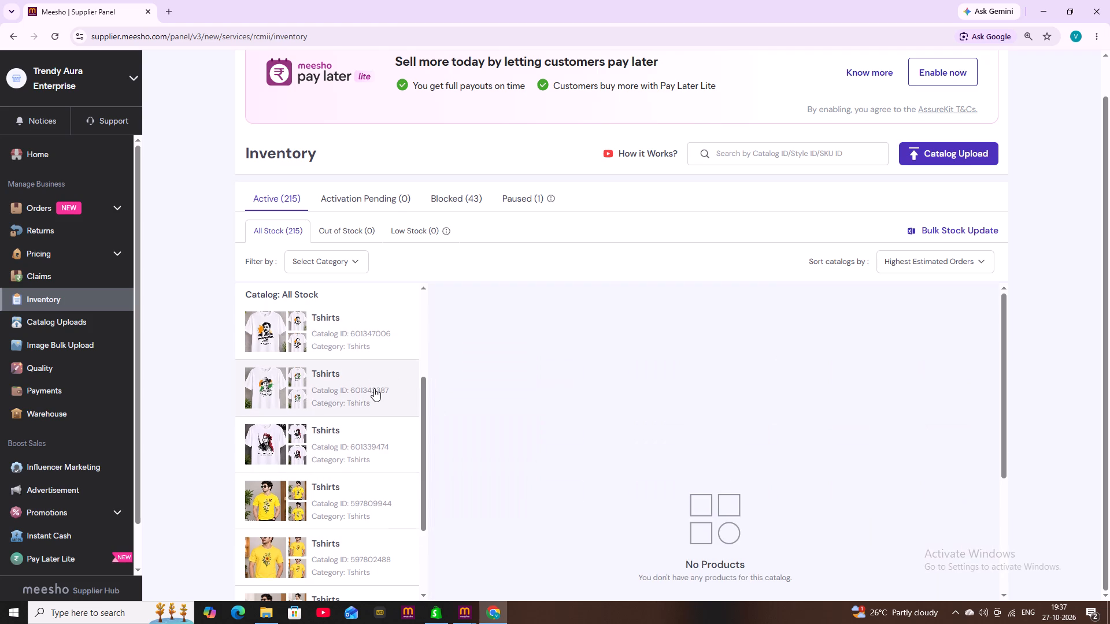
left_click(362, 333)
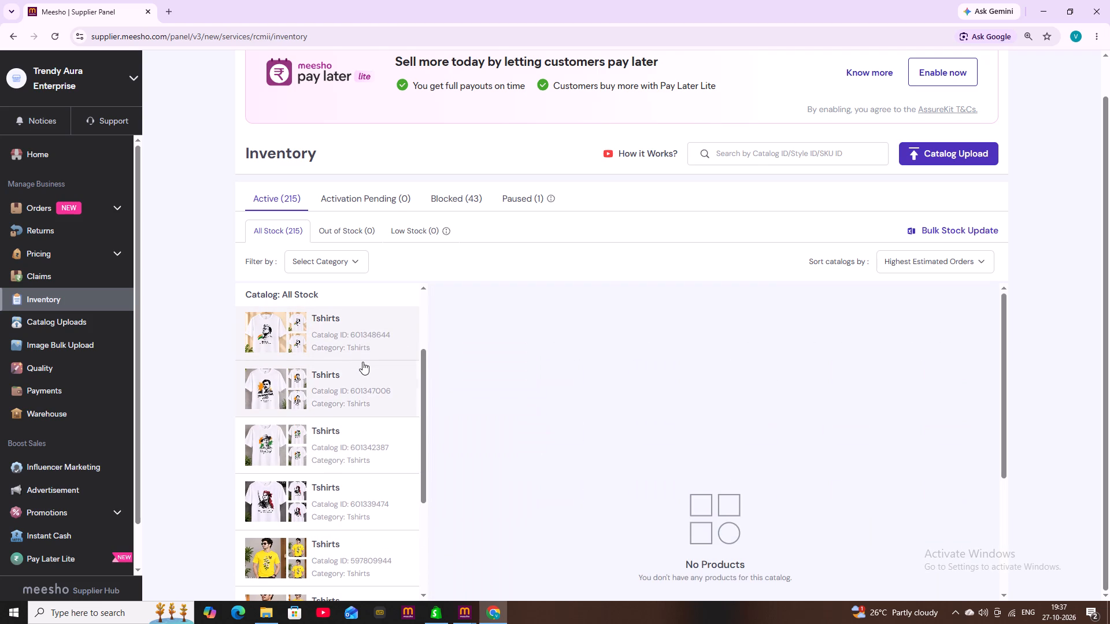
scroll(362, 362, "up", 2)
left_click(360, 369)
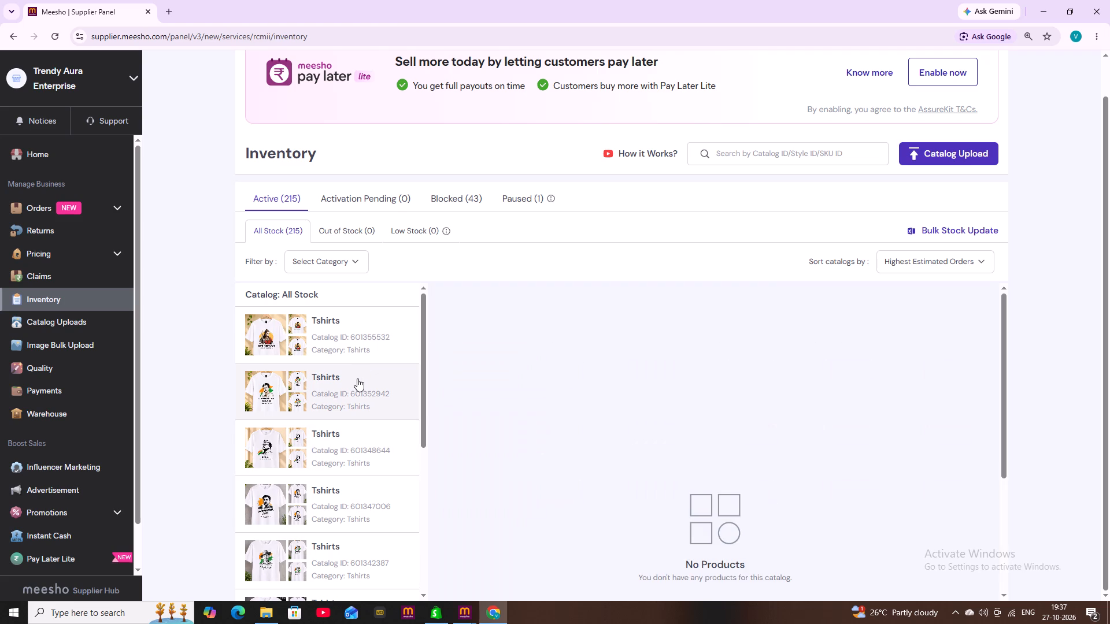
left_click(357, 378)
scroll(353, 403, "down", 4)
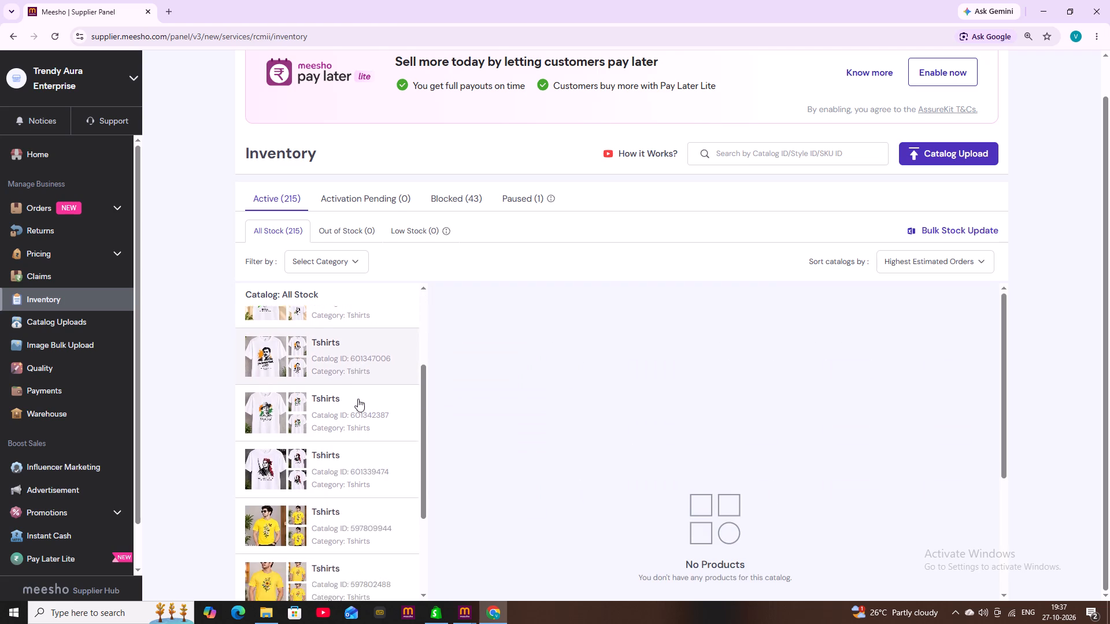
scroll(358, 399, "down", 2)
left_click(320, 473)
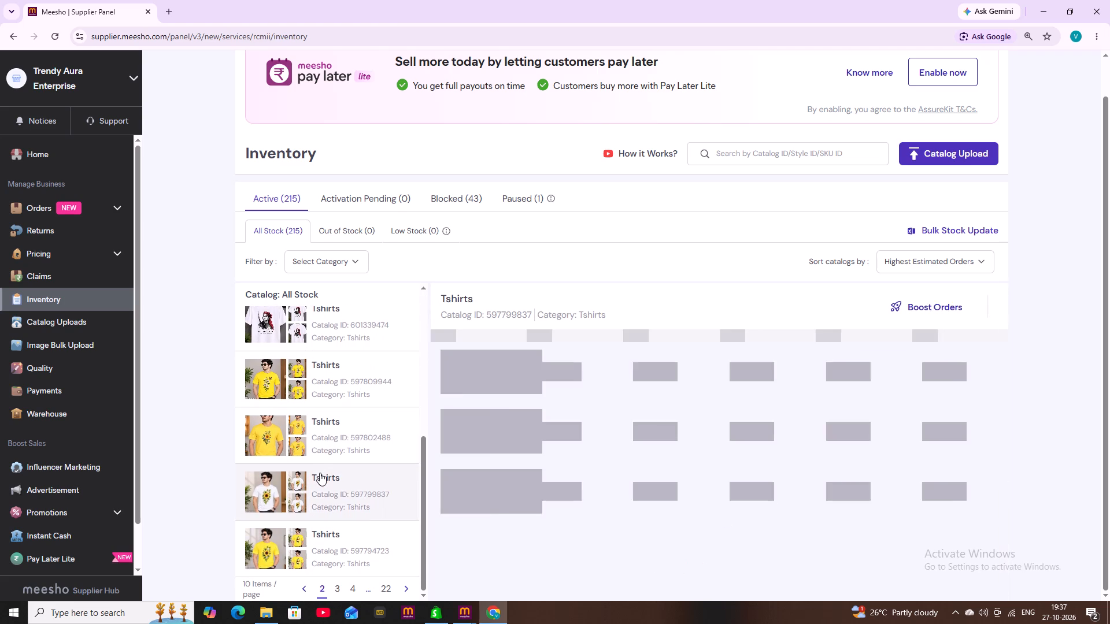
Look through the T-shirt catalogs on page 3 of the active inventory for further freedom-fighter designs.
left_click(328, 586)
left_click(332, 589)
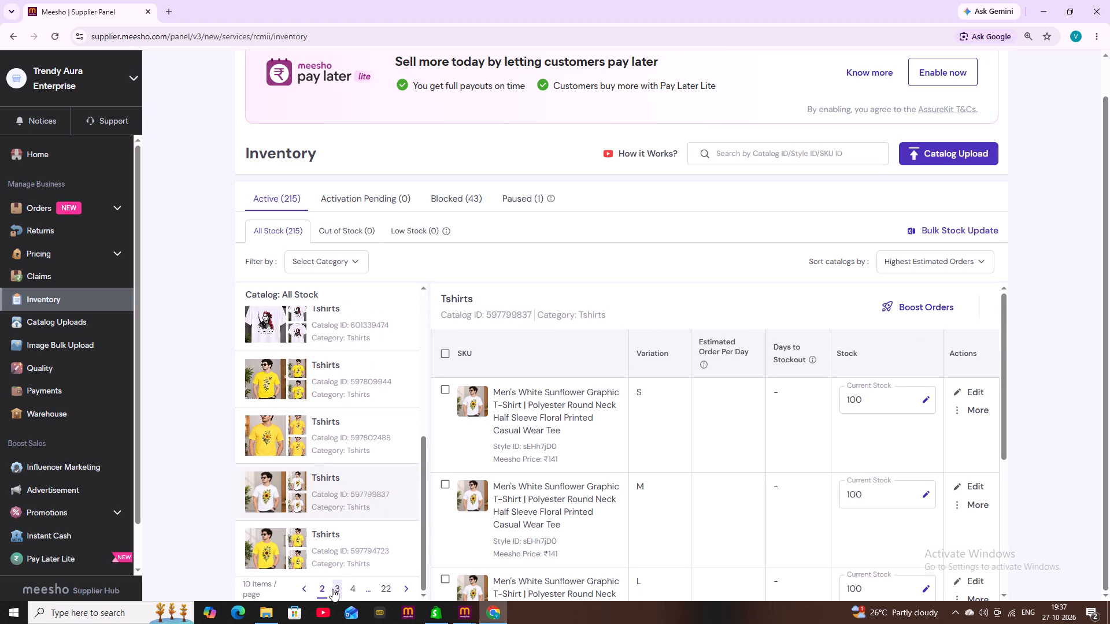
scroll(340, 476, "up", 3)
scroll(340, 474, "down", 3)
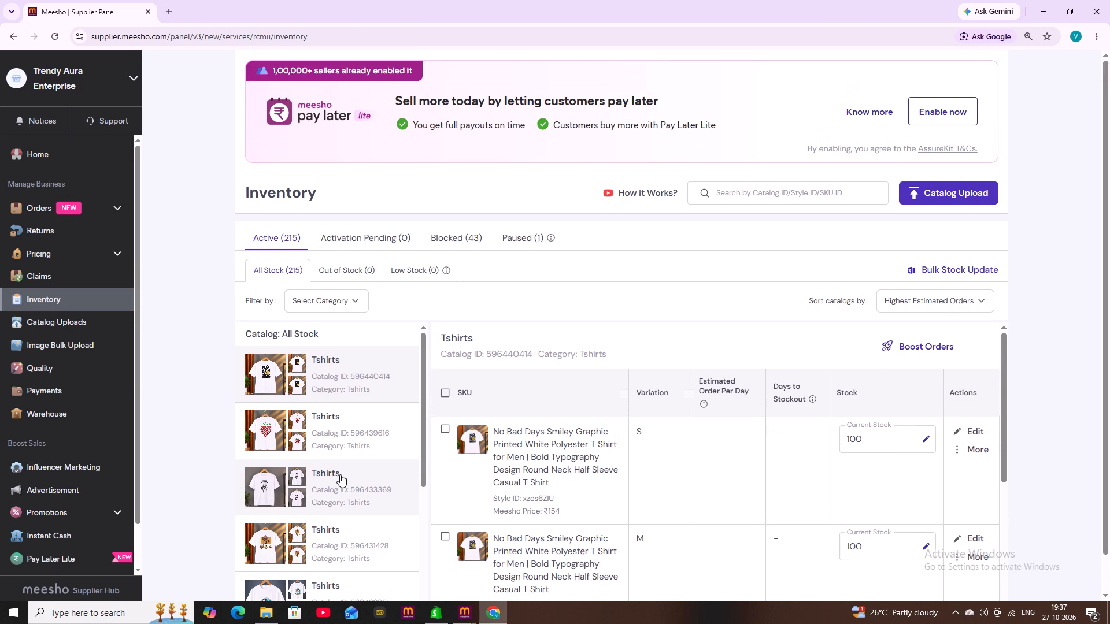
scroll(340, 474, "down", 8)
scroll(333, 465, "up", 10)
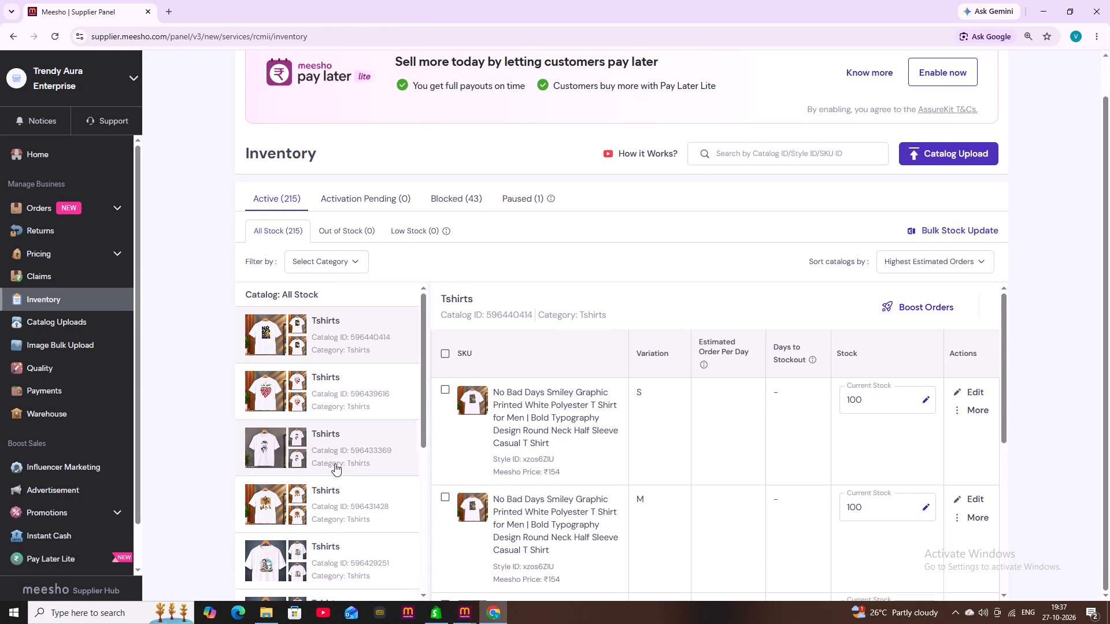
scroll(335, 463, "up", 1)
Refresh the active inventory and review the catalogs listed as paused.
left_click(276, 199)
left_click(208, 233)
right_click(208, 233)
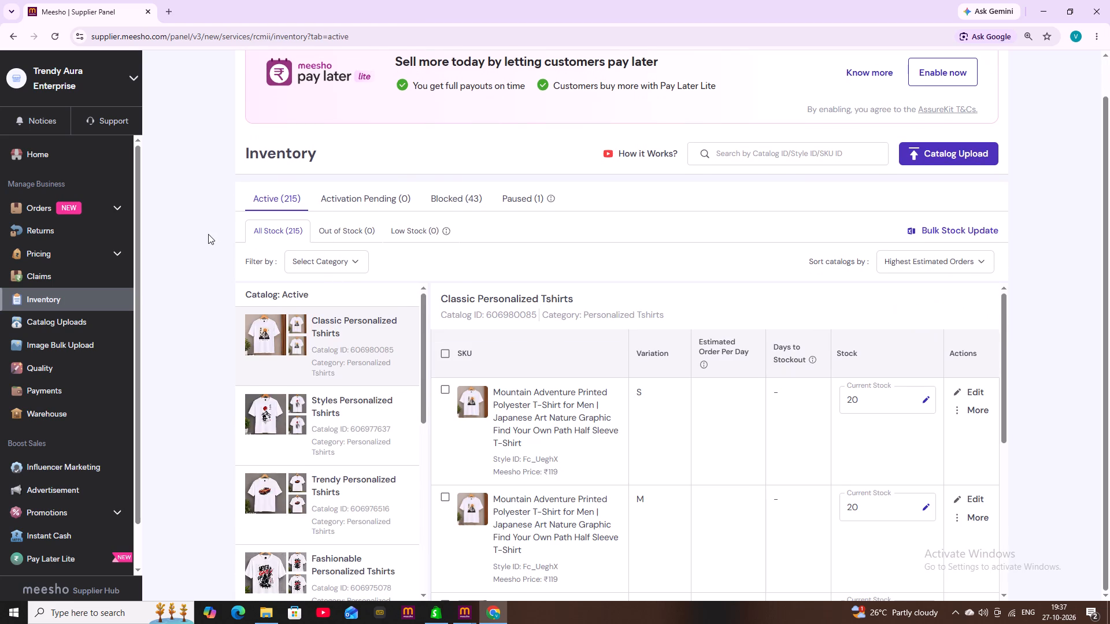
left_click(219, 285)
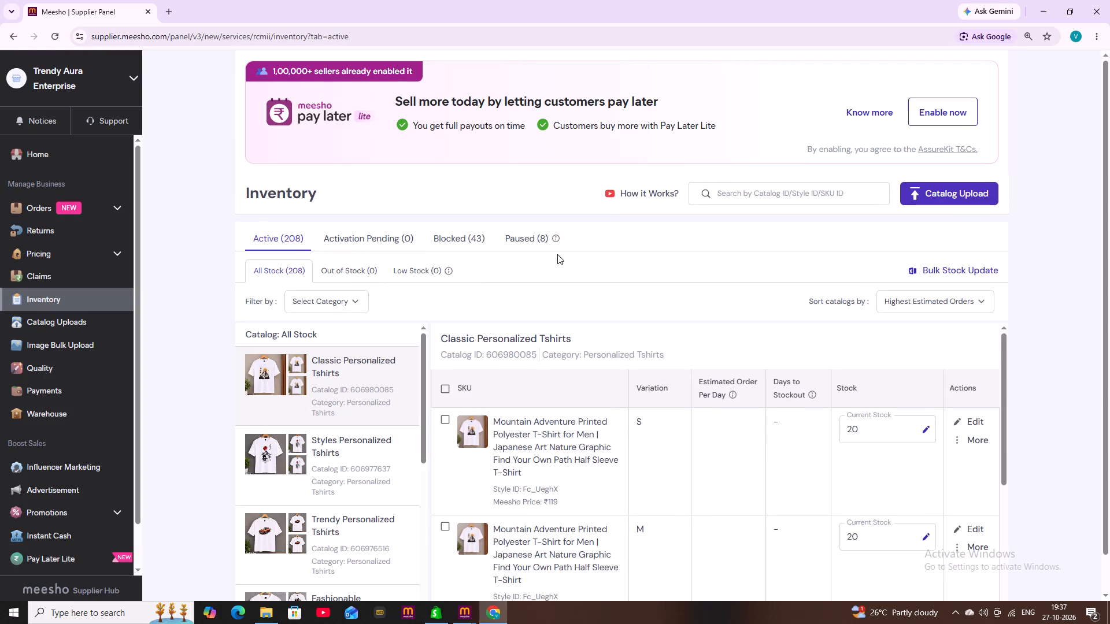
left_click(534, 236)
scroll(336, 428, "down", 5)
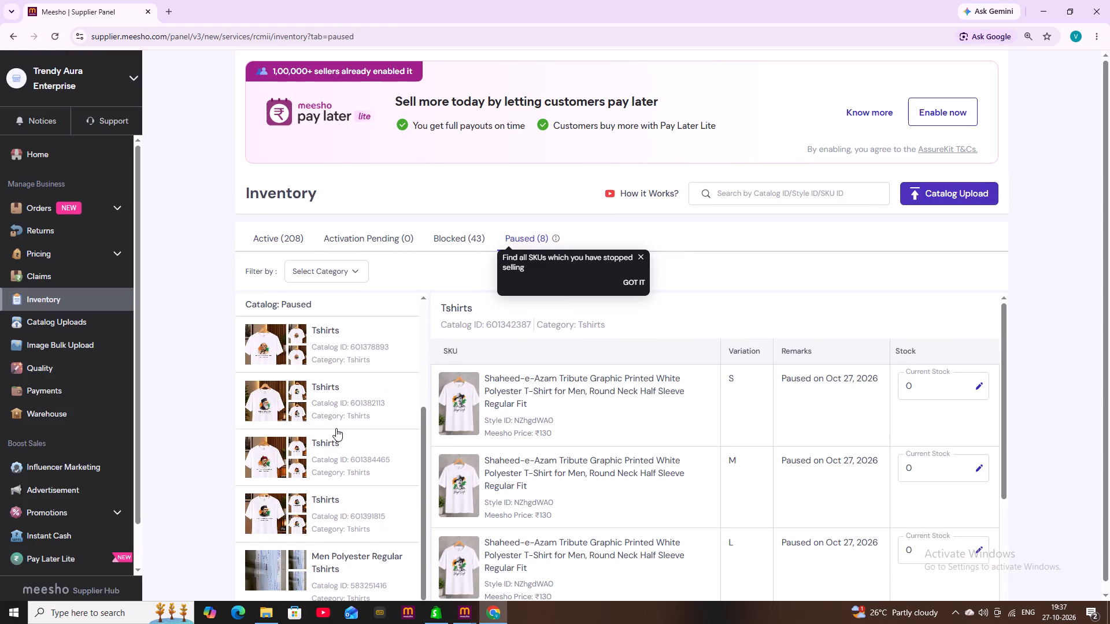
scroll(336, 428, "up", 6)
left_click(197, 400)
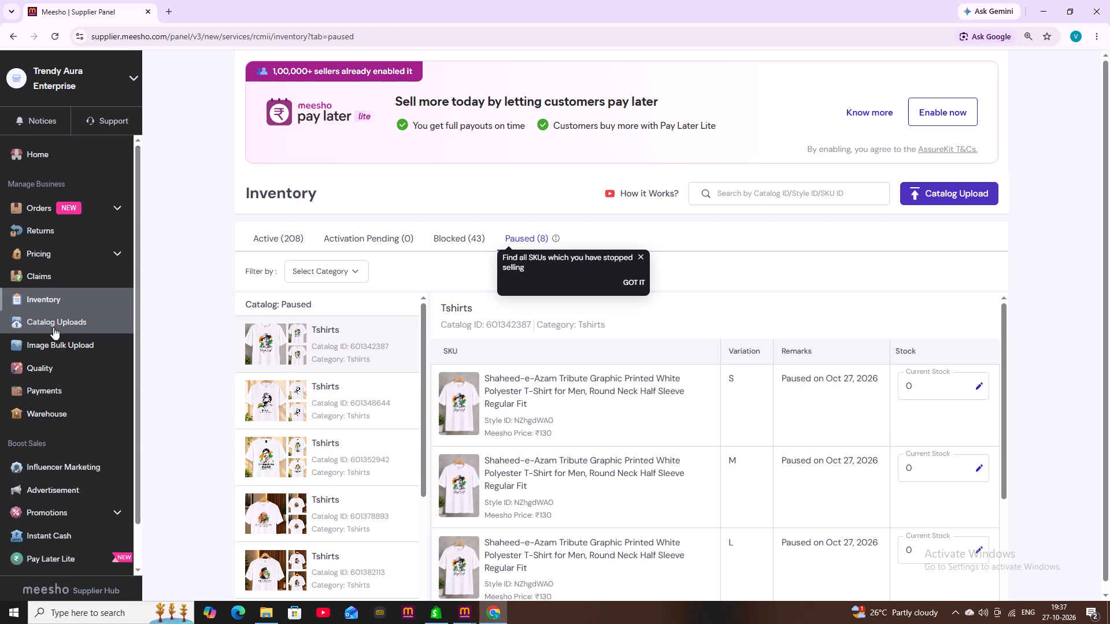
Go to Catalog Uploads and start adding a single catalog.
left_click(68, 281)
left_click(68, 300)
left_click(62, 318)
left_click(382, 210)
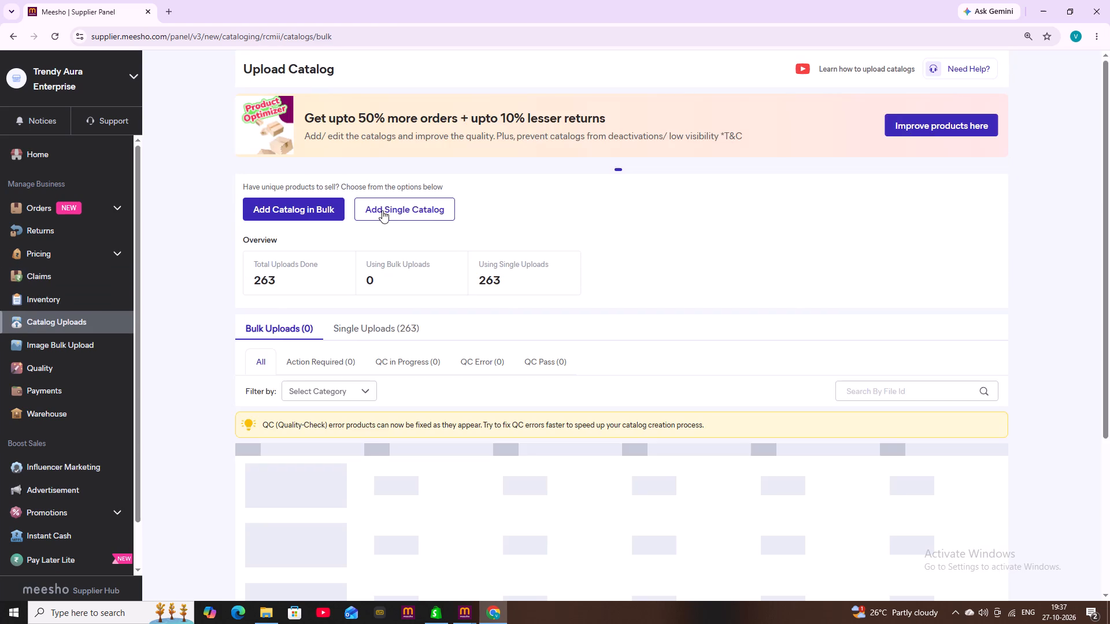
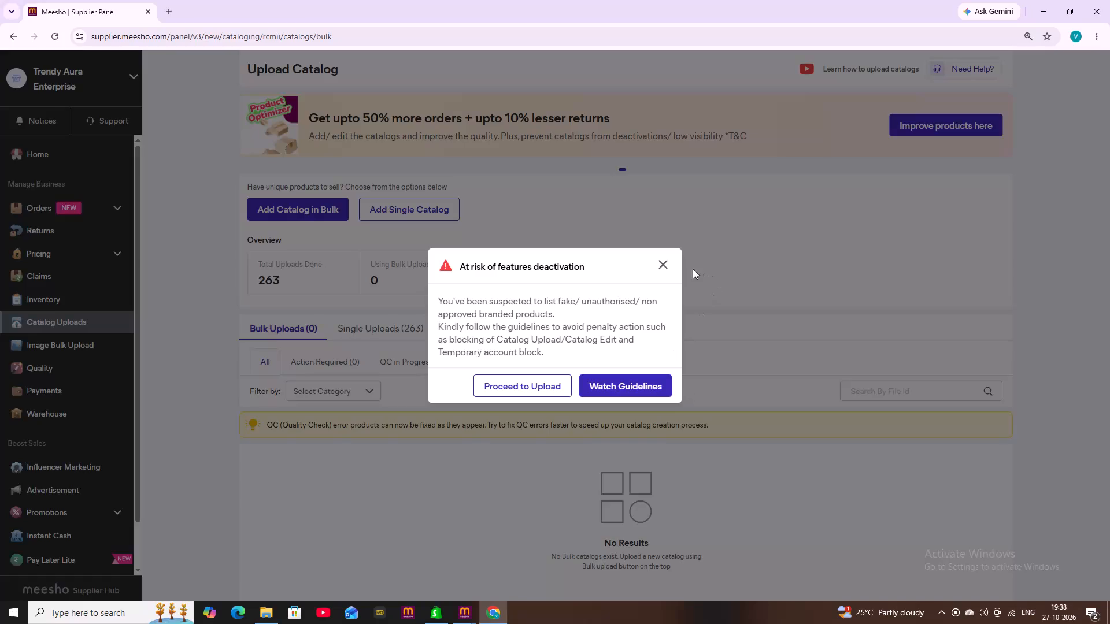
Dismiss the features deactivation notice without proceeding to the single catalog upload.
left_click(657, 269)
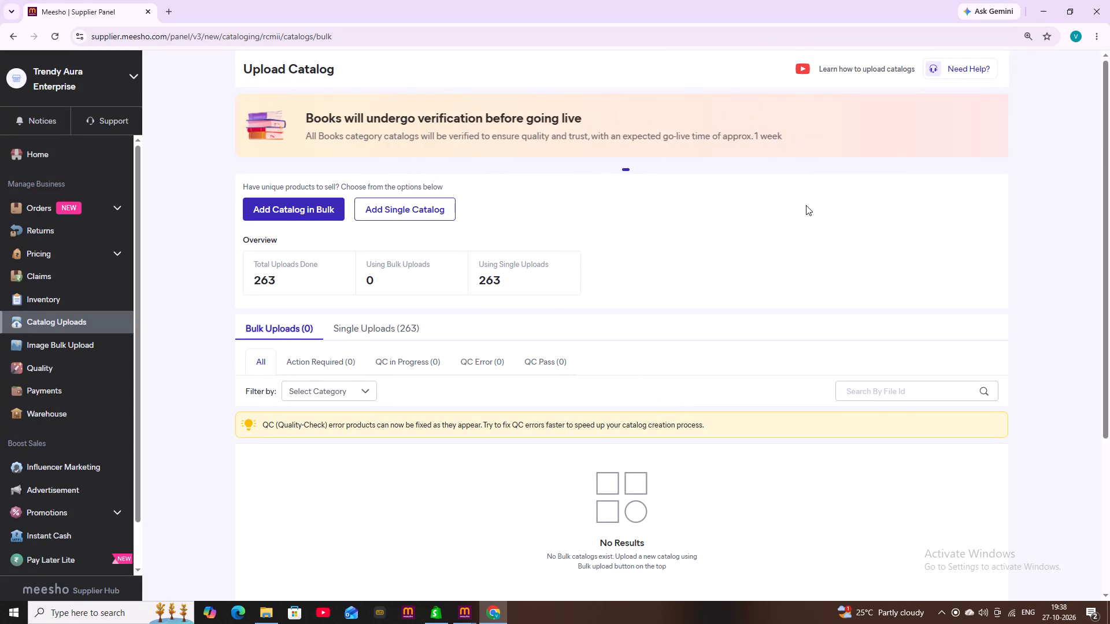
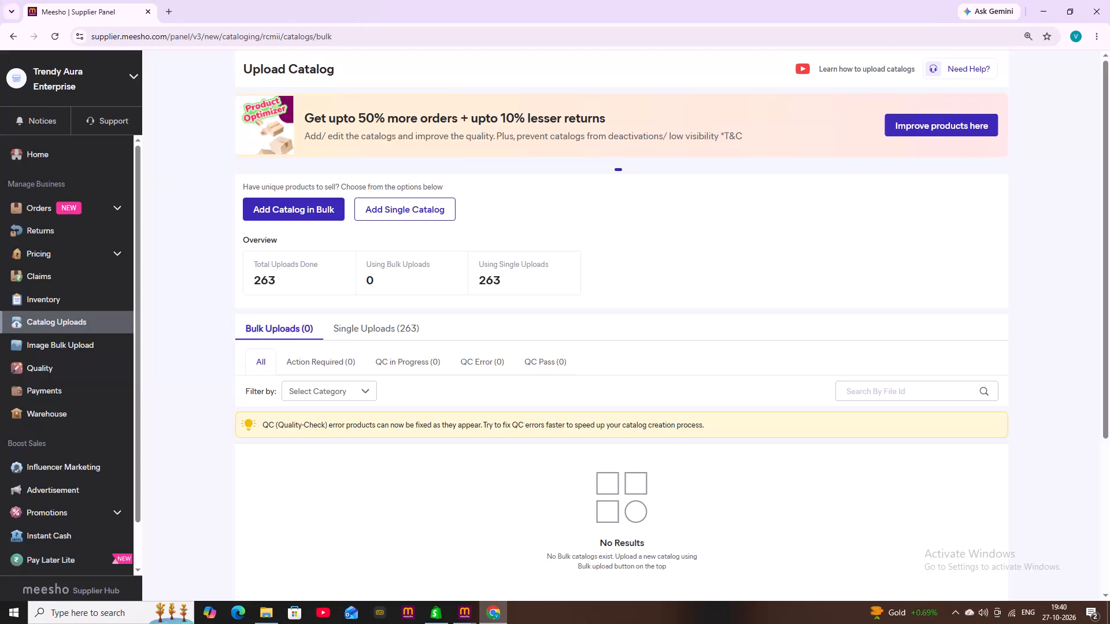
Review Trendy Aura Enterprise's business dashboard, product quality and payments pages, closing the browser window when finished.
scroll(83, 290, "down", 4)
scroll(72, 396, "down", 3)
left_click(25, 585)
left_click(27, 560)
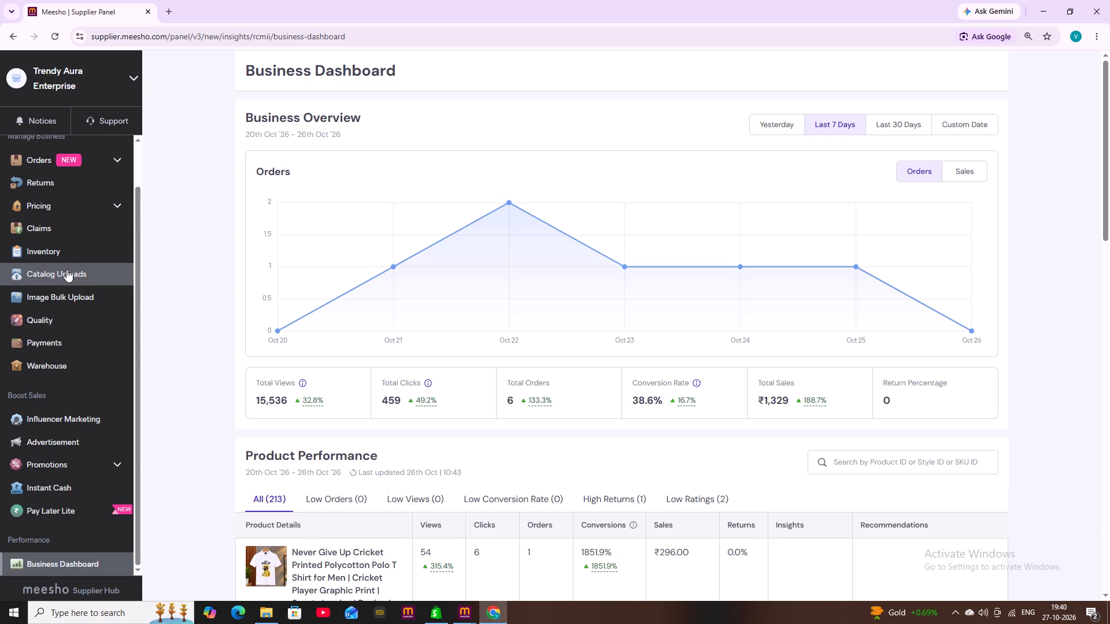
left_click(64, 317)
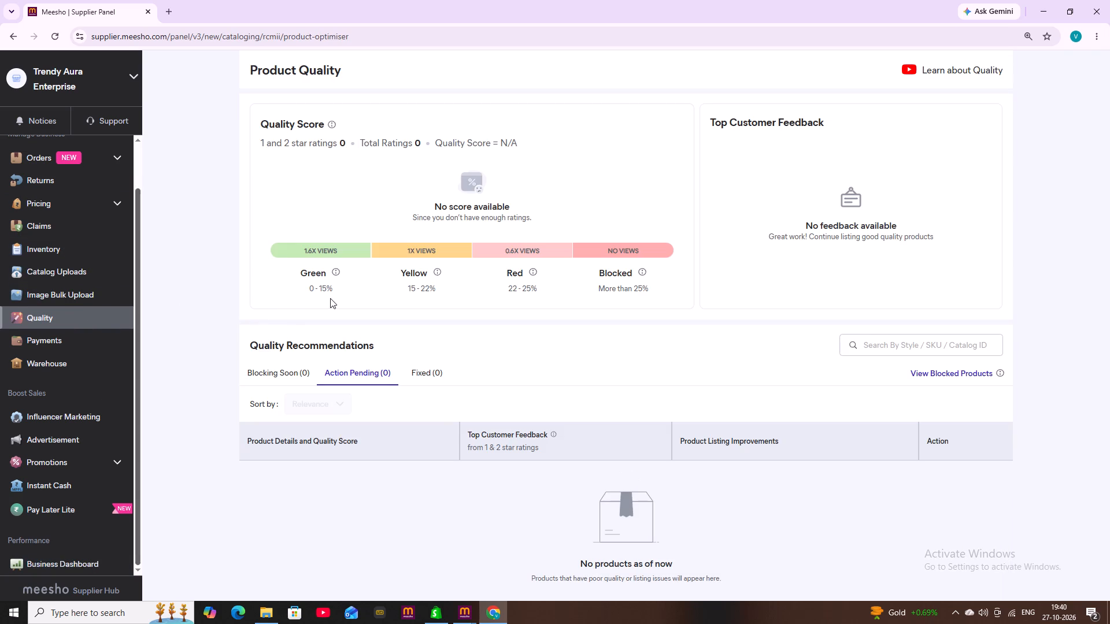
left_click(82, 335)
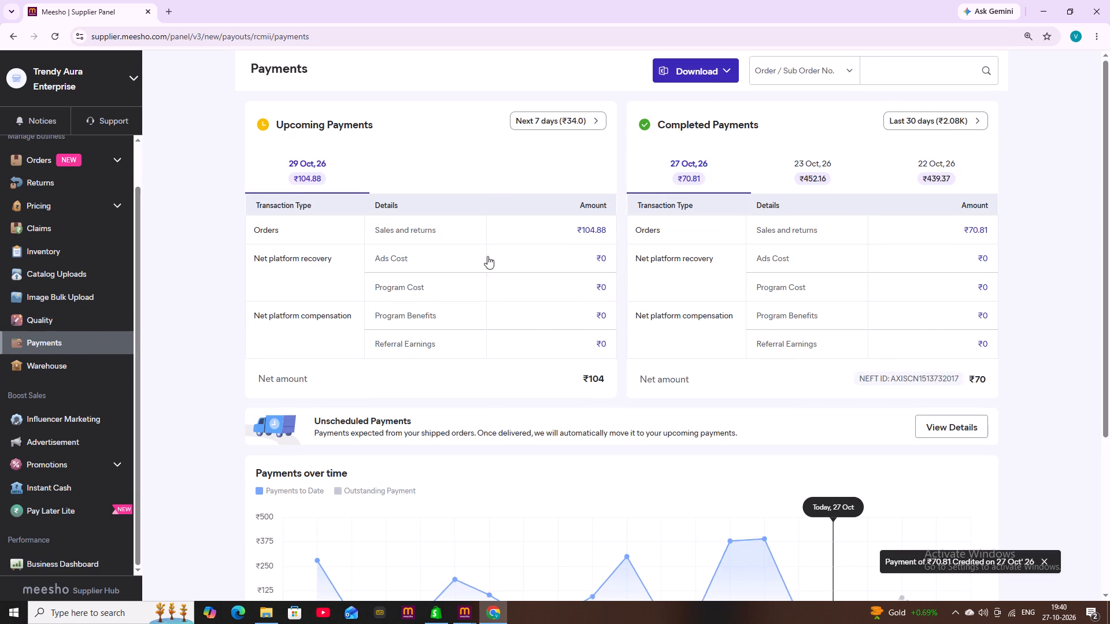
left_click(1109, 0)
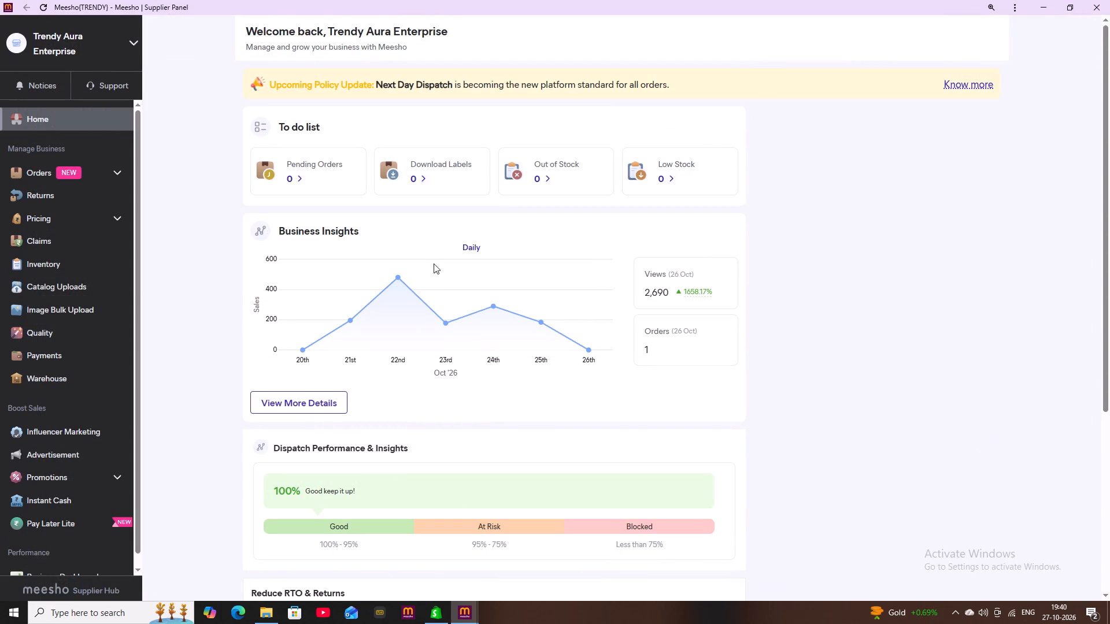
Look through Trendy Aura Enterprise's inventory, upload, quality and payments pages in the separate Meesho(TRENDY) window, closing it when finished.
left_click(95, 263)
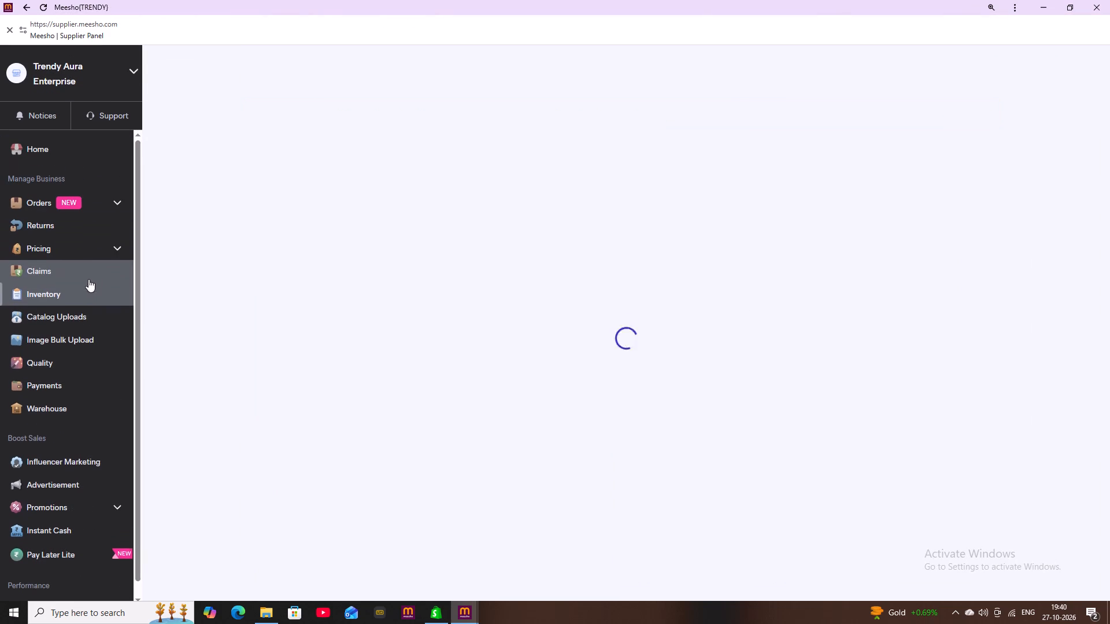
left_click(73, 315)
left_click(73, 346)
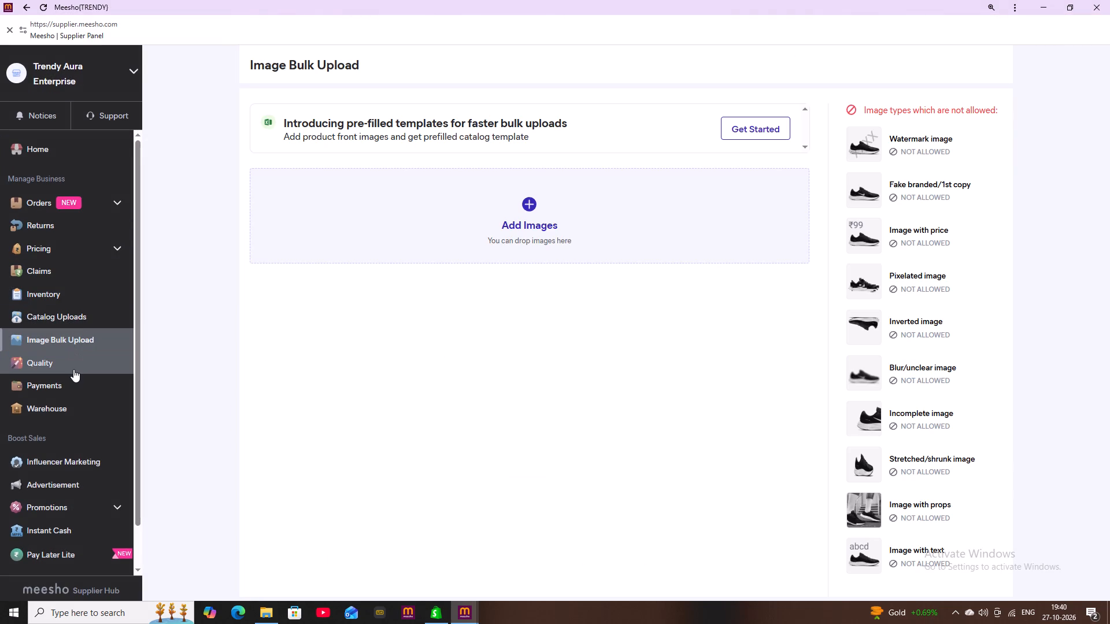
left_click(73, 369)
left_click(78, 383)
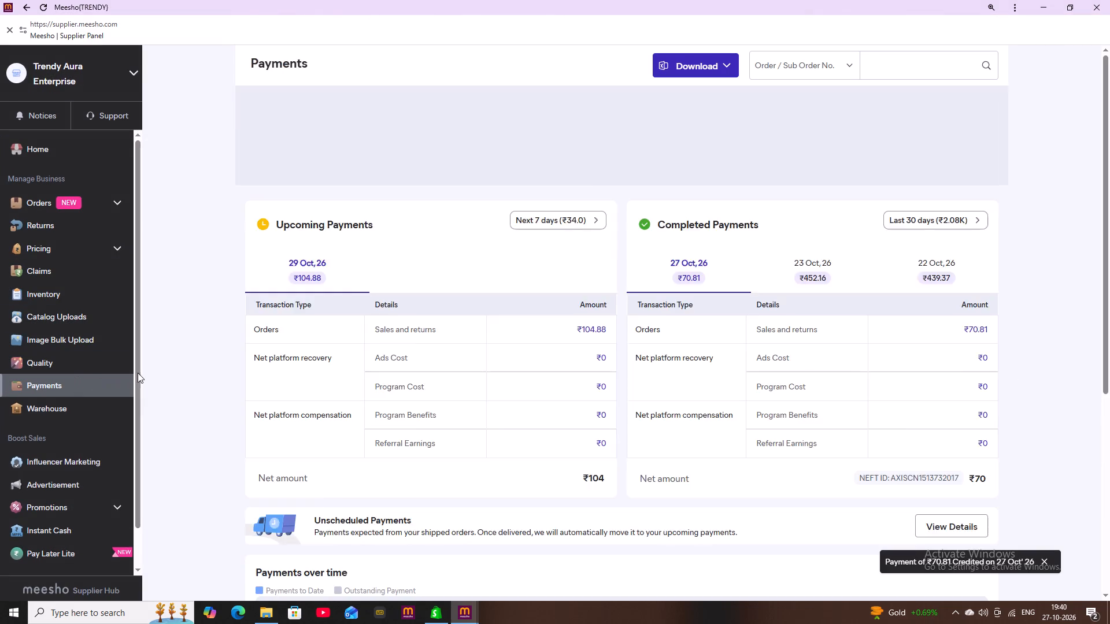
left_click(1109, 0)
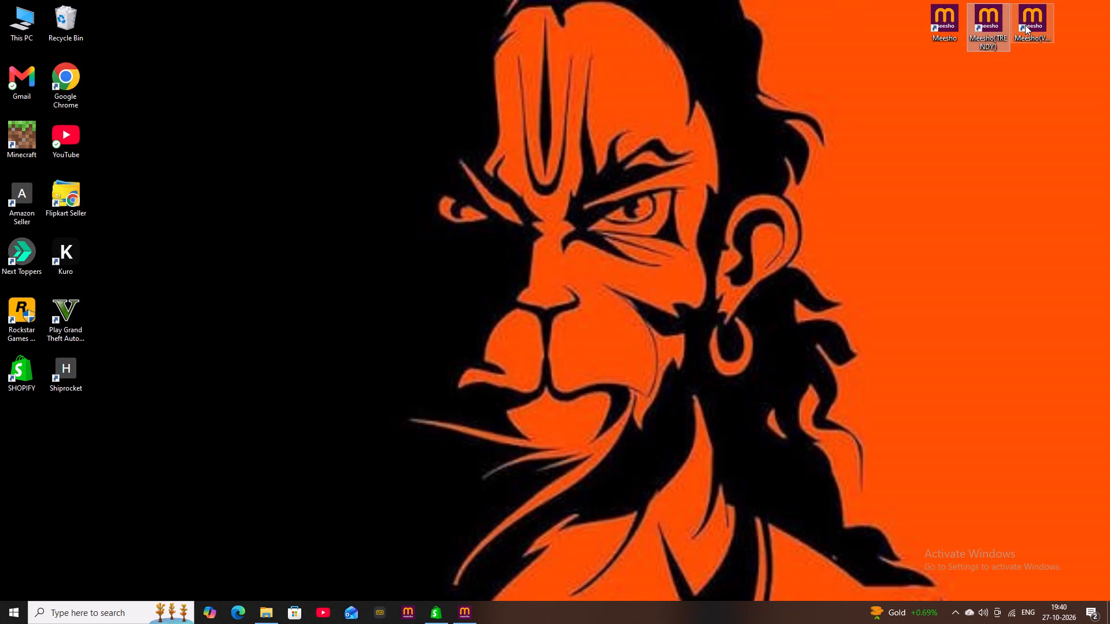
Open the Chanchal Style Studio supplier account using the desktop's Meesho(VASU) shortcut.
double_click(1025, 20)
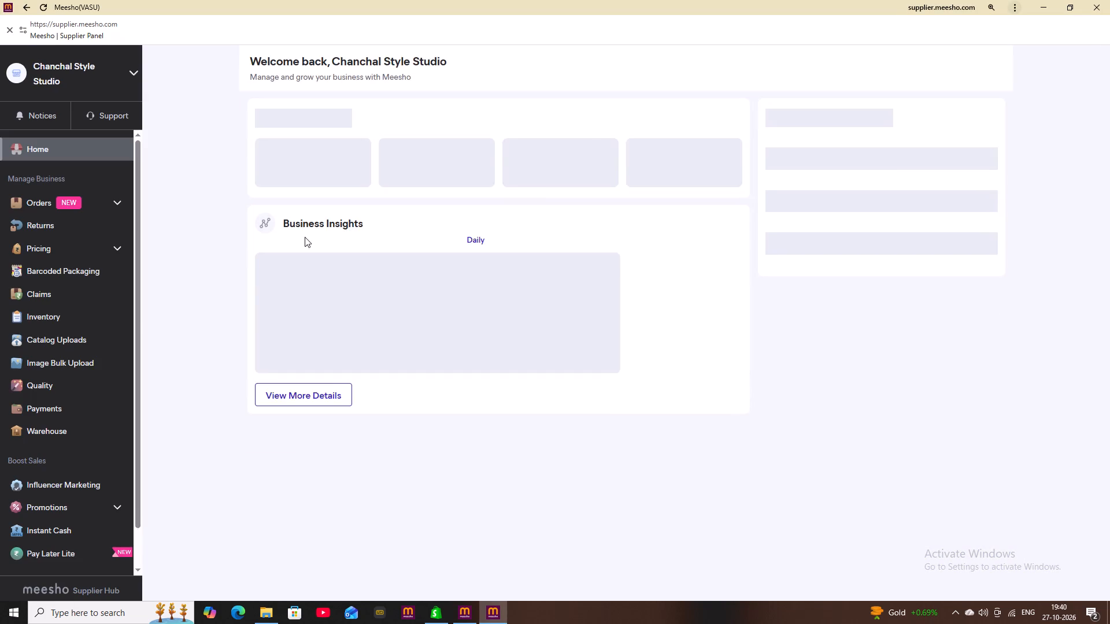
left_click(704, 214)
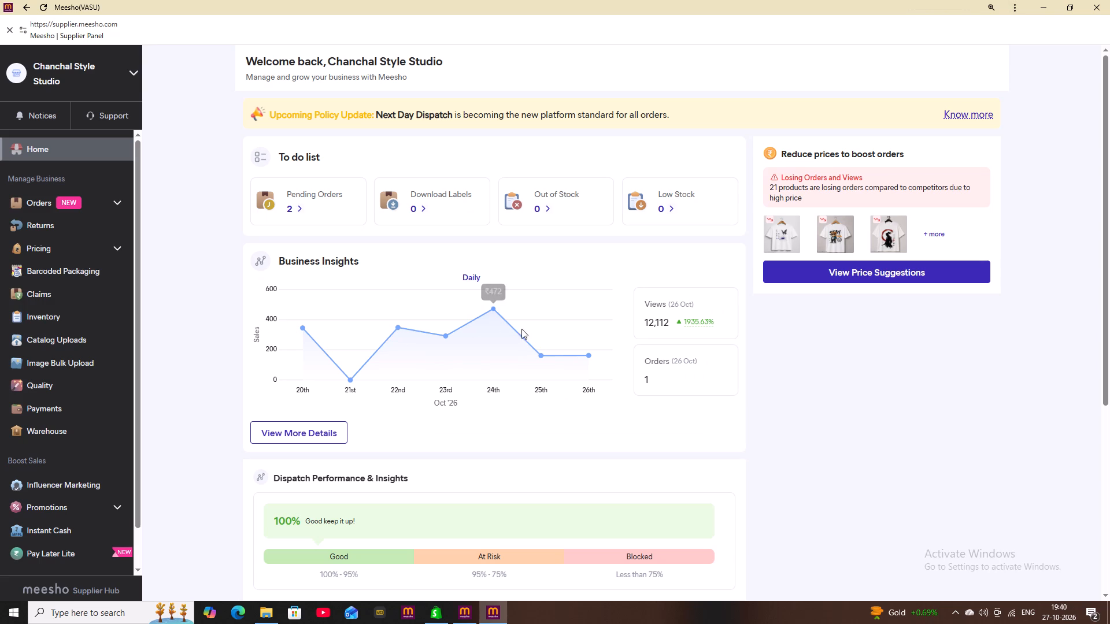
Examine Chanchal Style Studio's product performance for the last 7 days on the Business Dashboard.
scroll(129, 329, "down", 5)
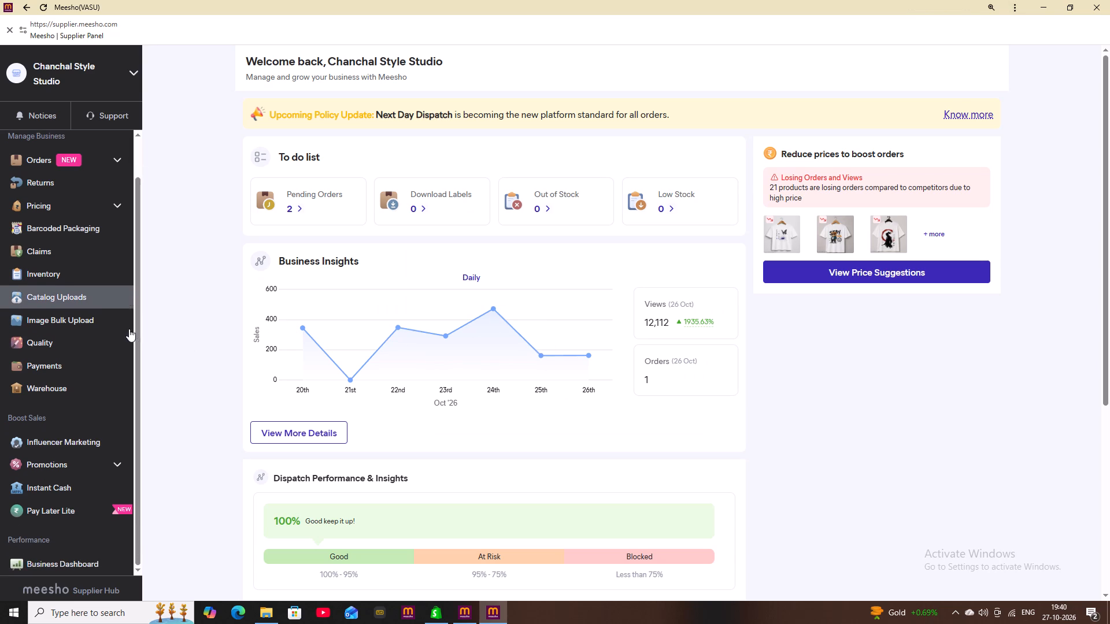
scroll(129, 329, "down", 4)
left_click(81, 555)
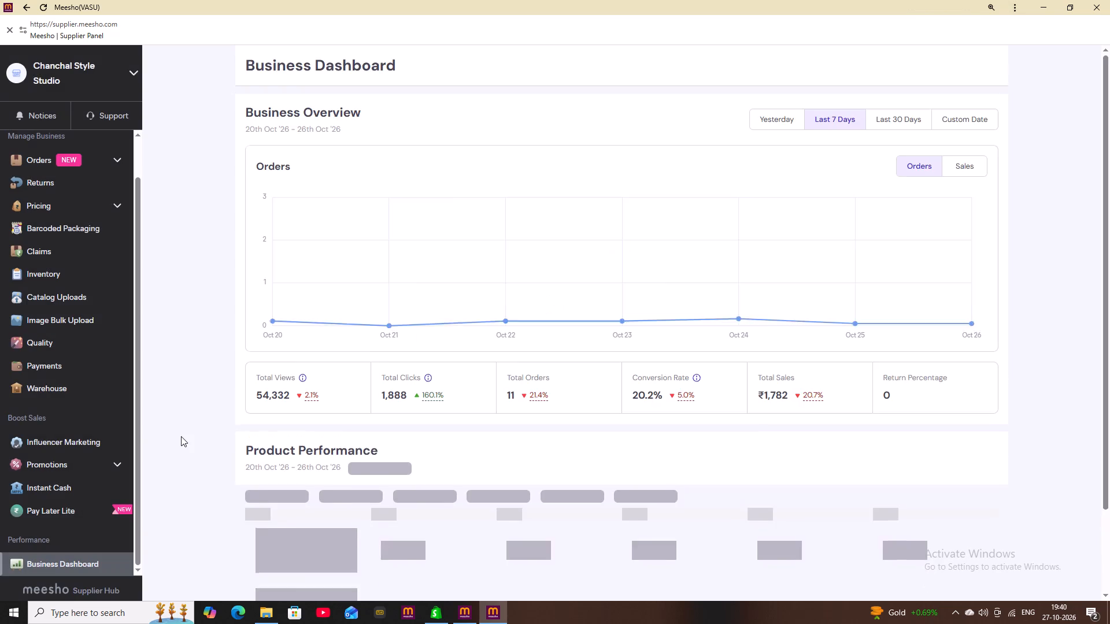
scroll(181, 436, "down", 9)
scroll(323, 429, "down", 13)
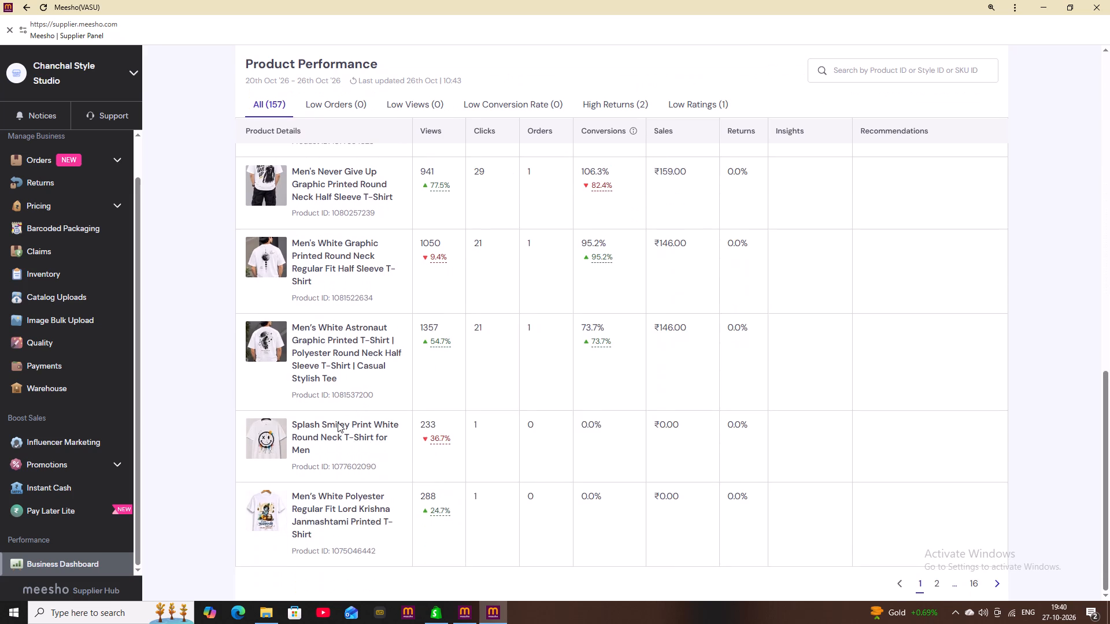
scroll(338, 422, "down", 3)
scroll(338, 422, "up", 6)
scroll(338, 422, "down", 8)
scroll(338, 422, "up", 12)
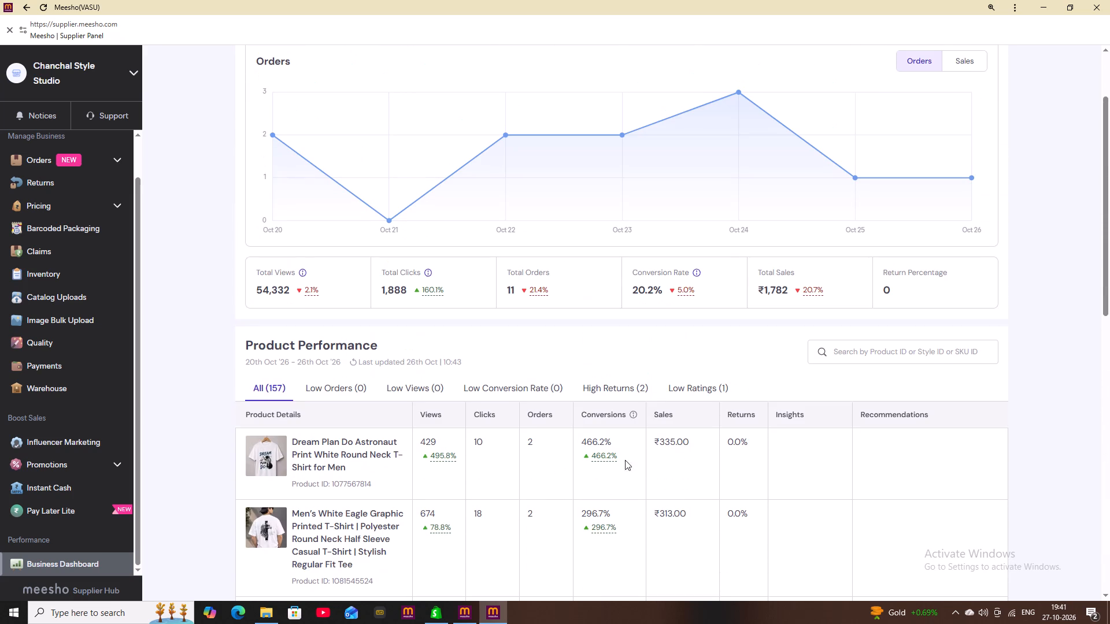
Examine the products flagged for high returns in the Product Performance section.
left_click(613, 384)
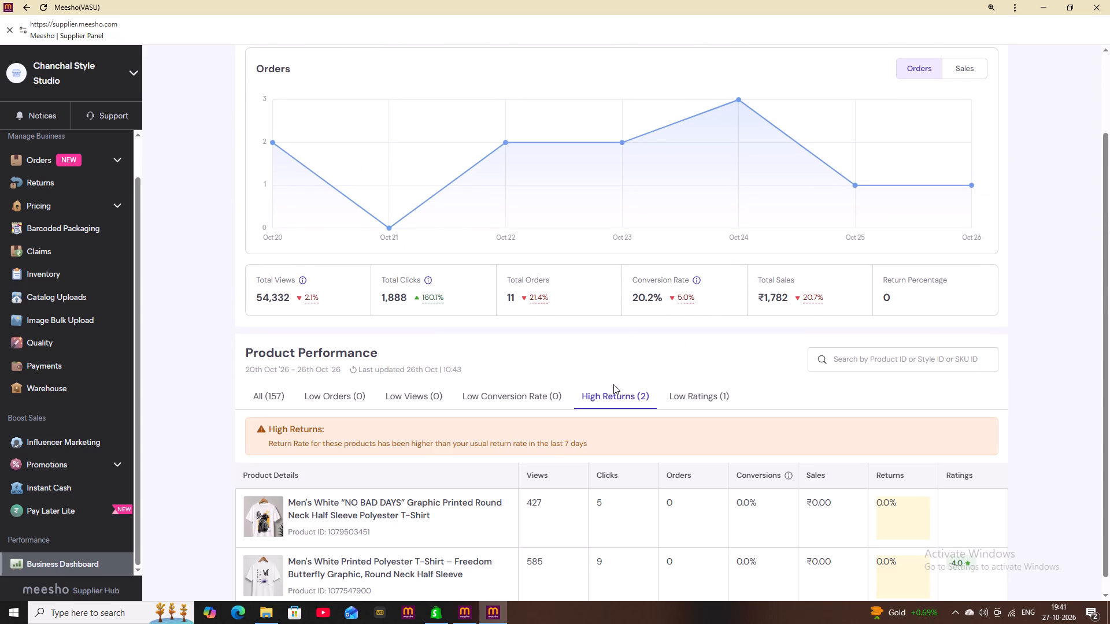
scroll(550, 456, "down", 3)
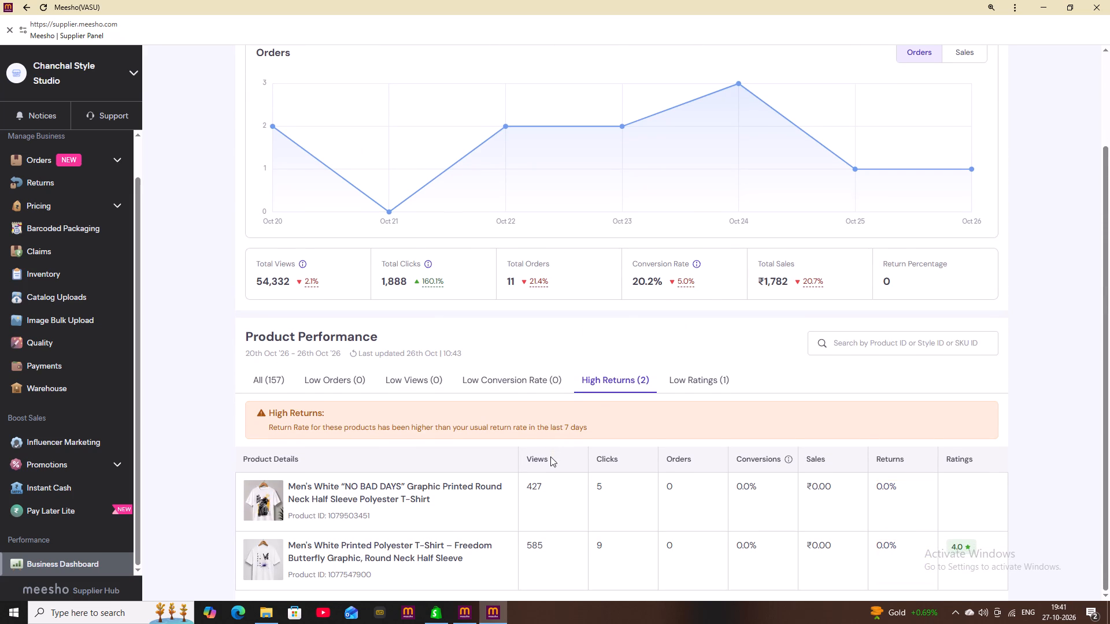
scroll(453, 340, "up", 2)
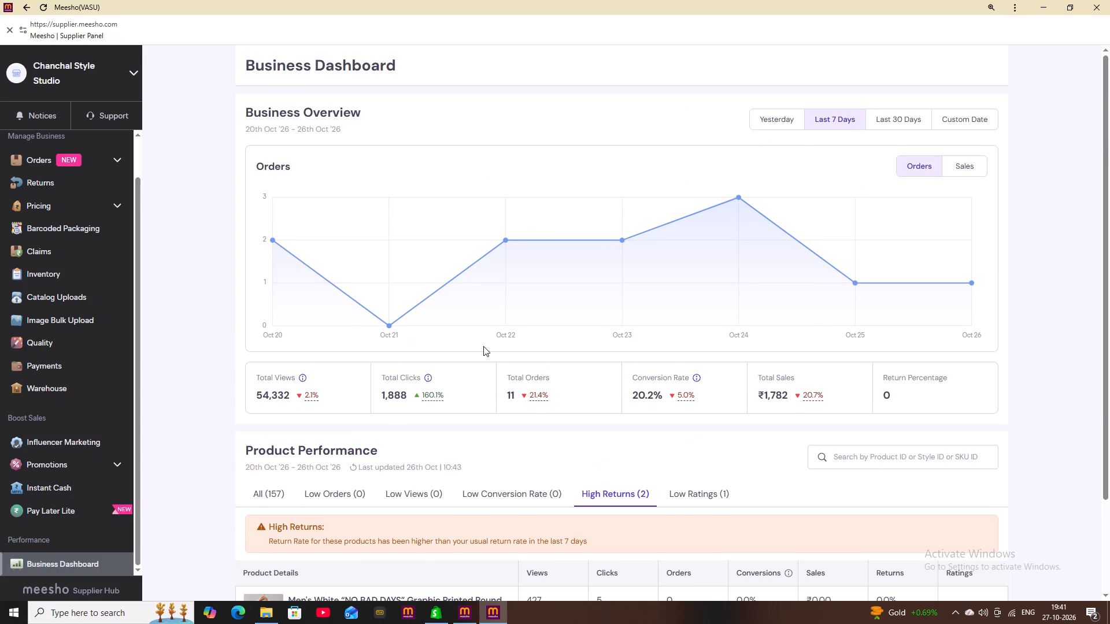
View the Business Overview sales chart and compare sales and orders over the last 30 days.
left_click(947, 174)
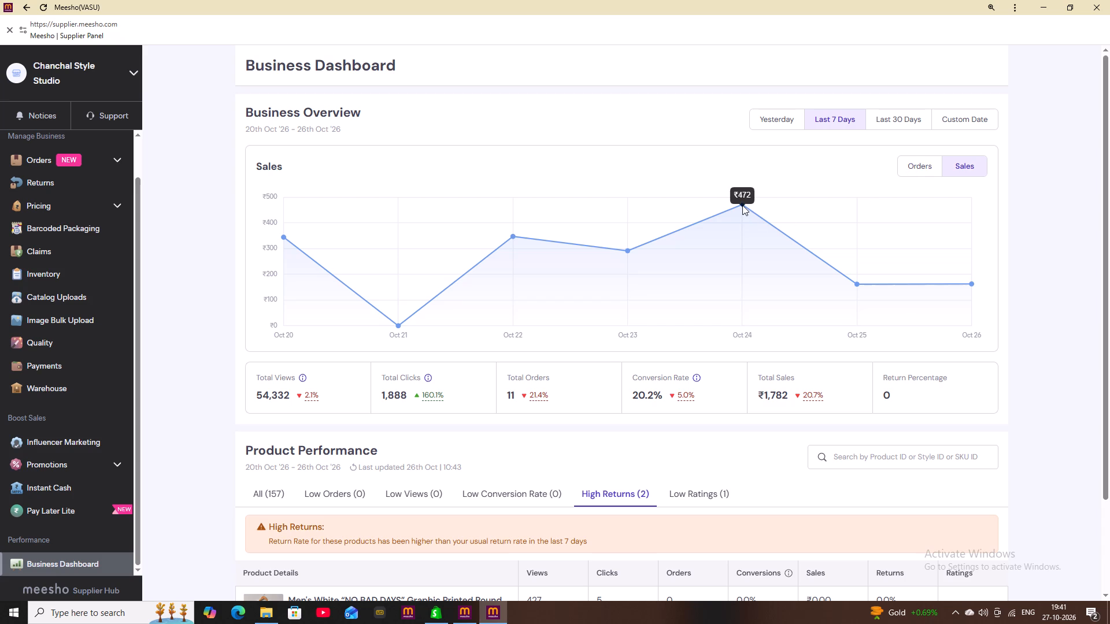
left_click(875, 118)
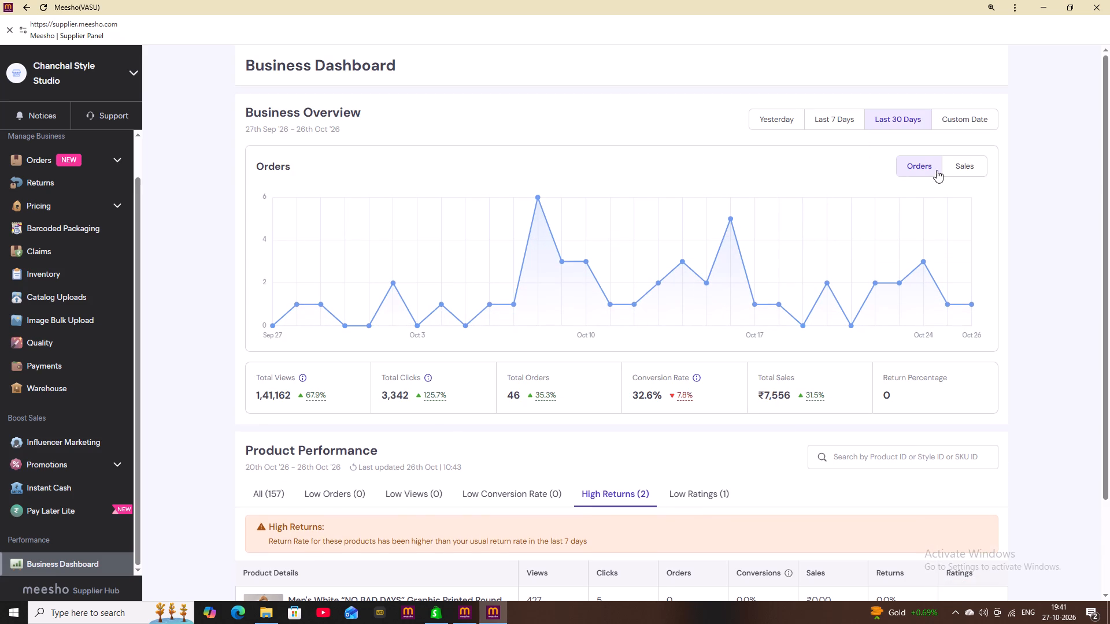
left_click(945, 165)
left_click(914, 174)
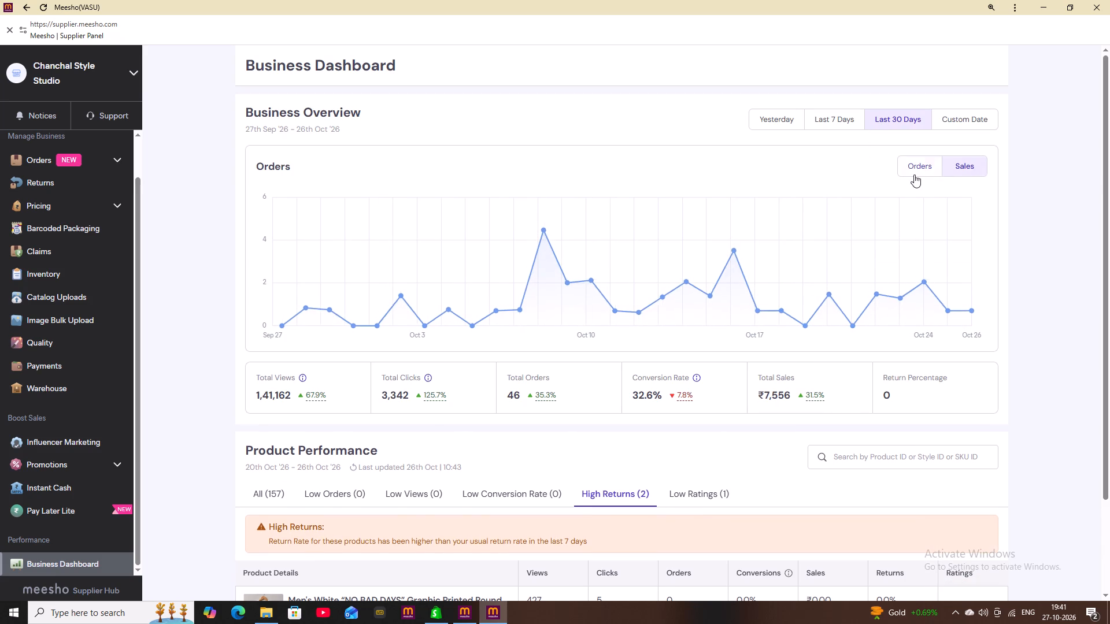
Check Chanchal Style Studio's on-hold orders and display its pending orders.
left_click(79, 157)
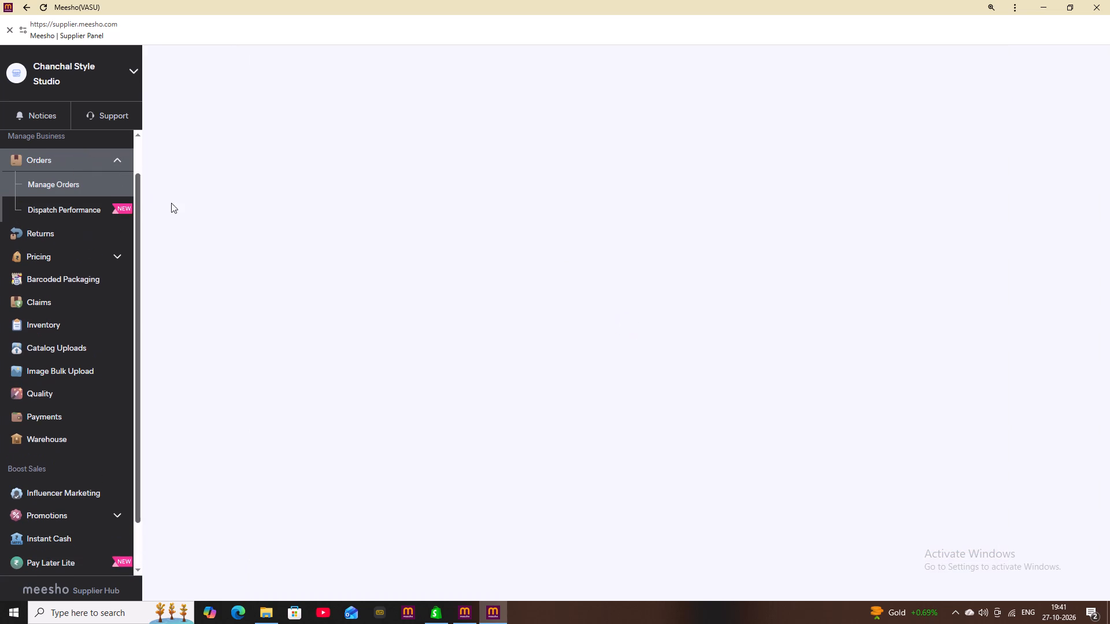
scroll(227, 311, "down", 4)
left_click(270, 339)
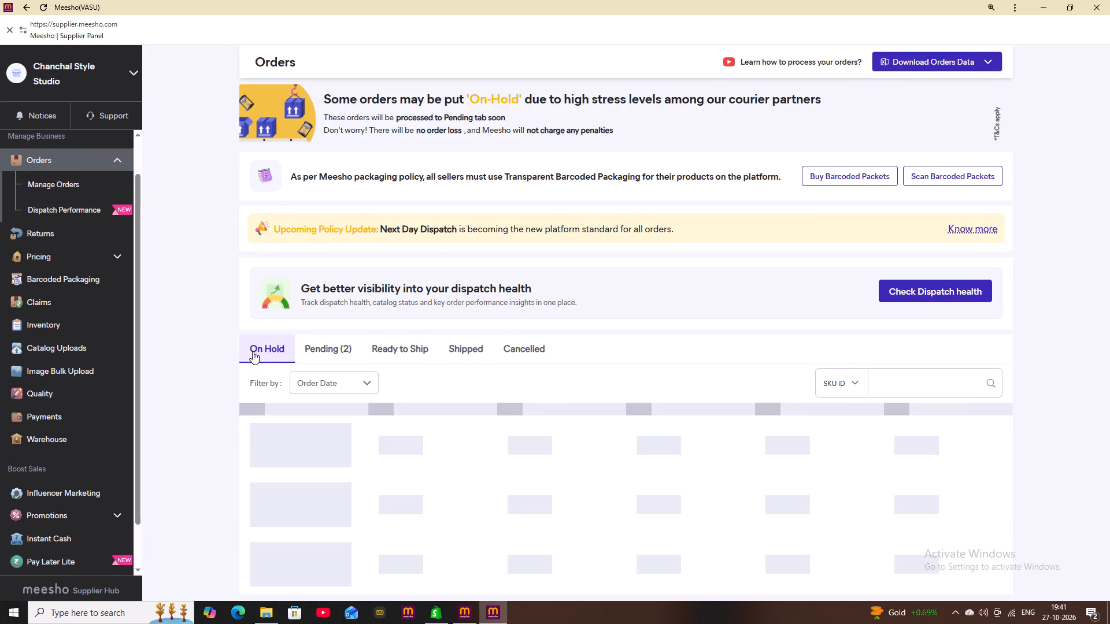
left_click(347, 348)
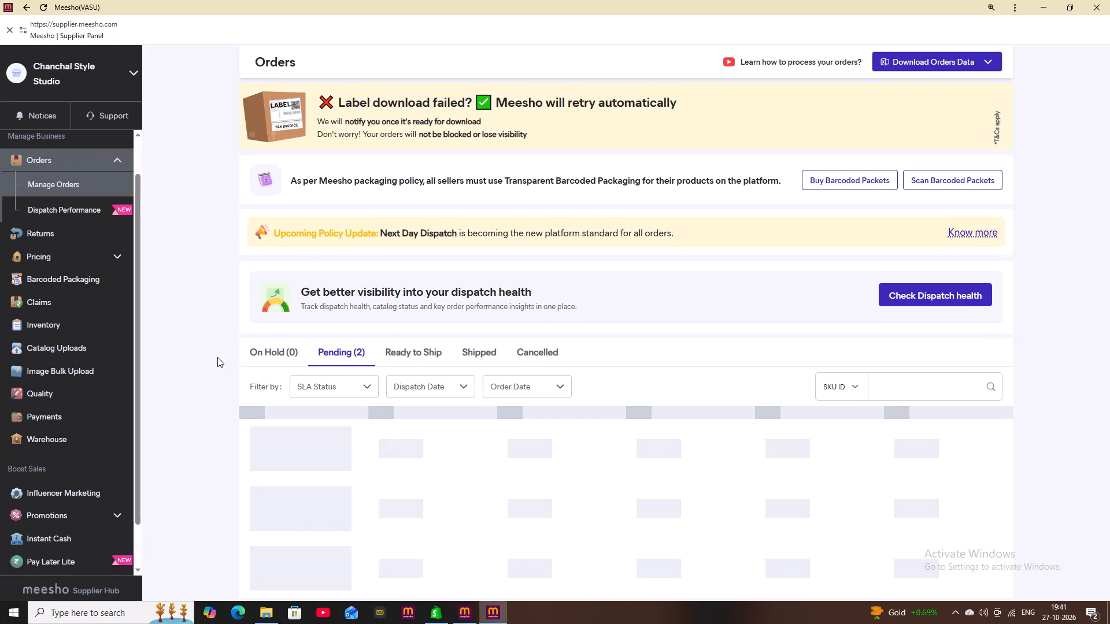
View the enlarged product images of the pending Eagle Graphic and Stay Cool Bear T-shirt orders.
scroll(217, 357, "down", 4)
left_click(286, 296)
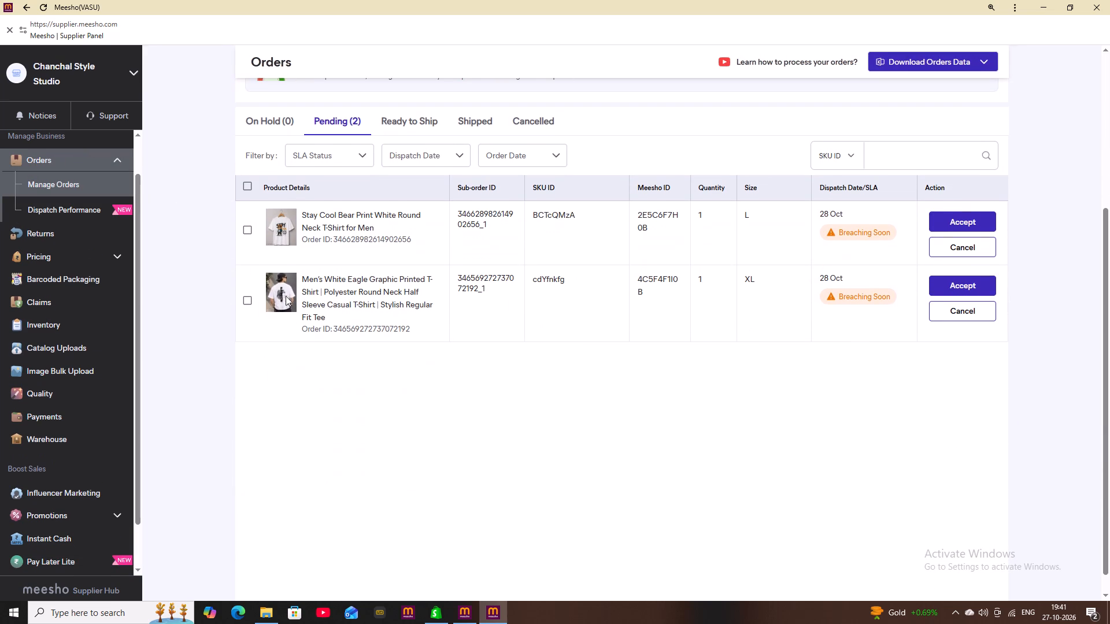
left_click(729, 93)
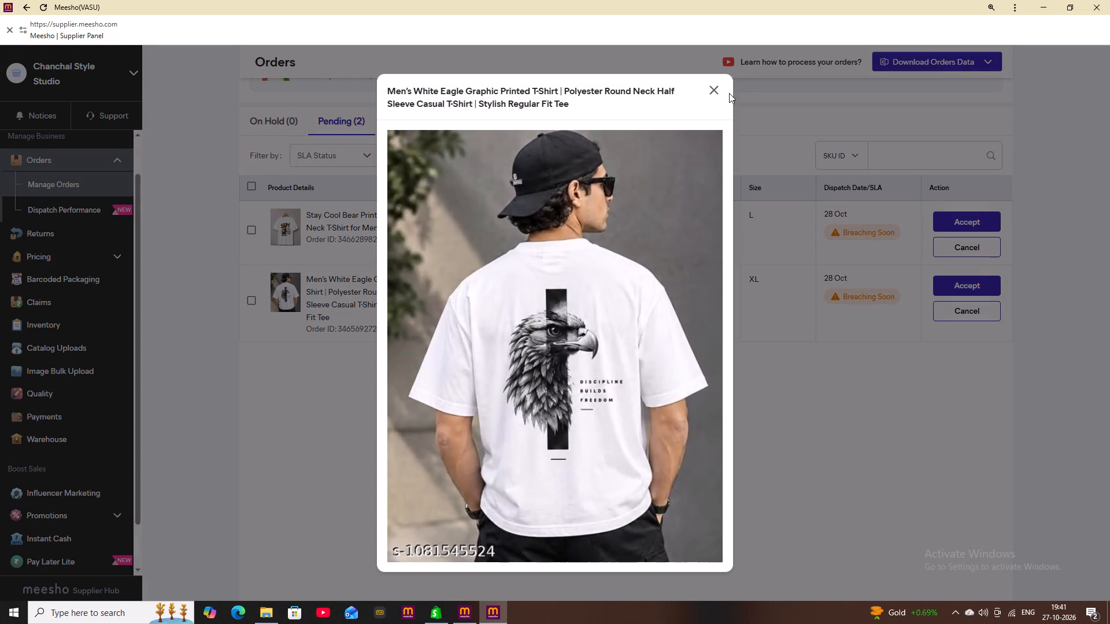
left_click(720, 92)
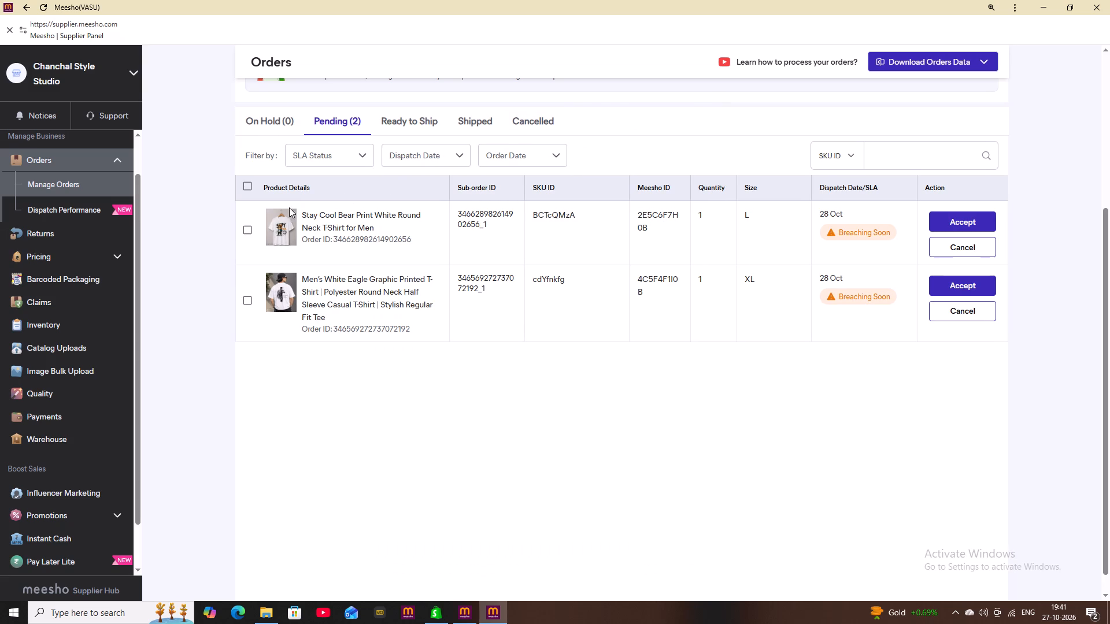
left_click(282, 216)
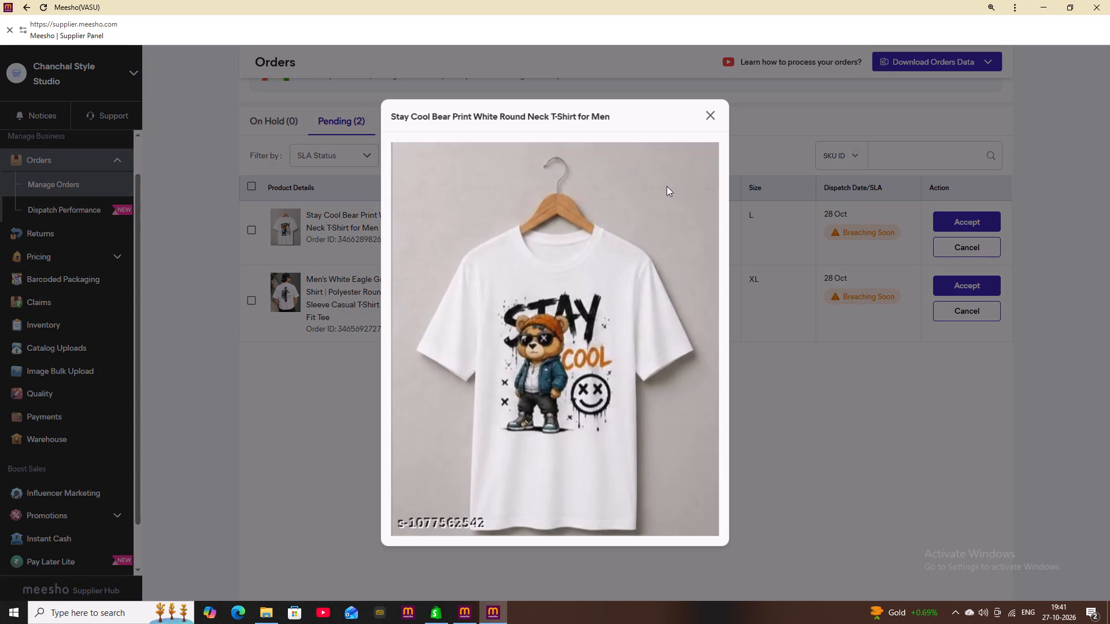
left_click(708, 111)
Look through Chanchal Style Studio's catalog upload and quality pages, and inspect the upcoming payment for 28 Oct.
left_click(37, 289)
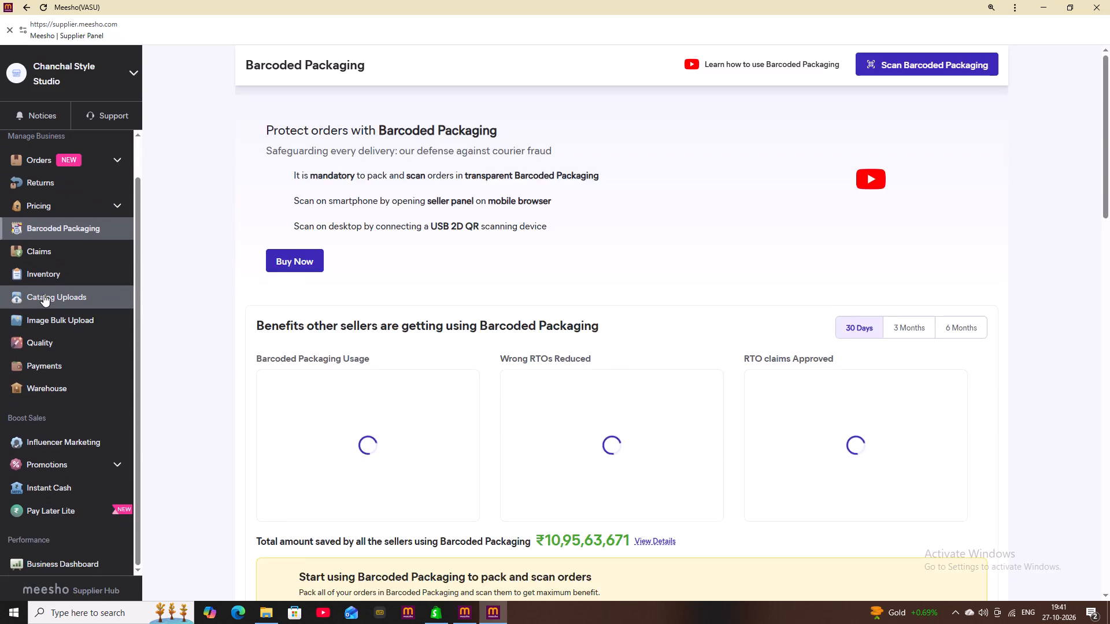
left_click(43, 294)
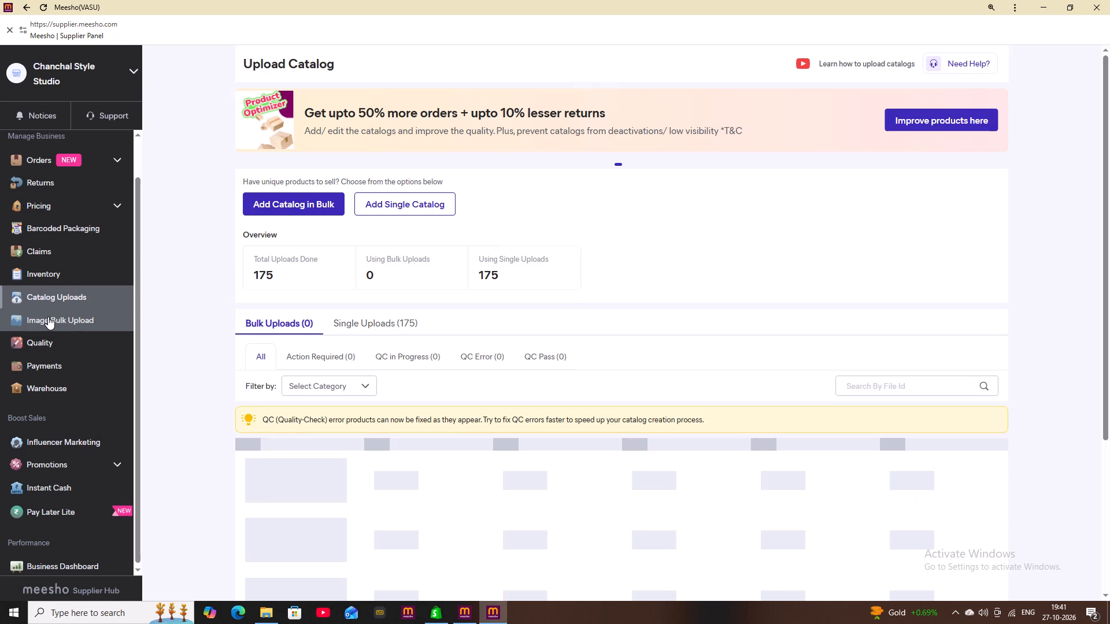
left_click(48, 317)
left_click(53, 339)
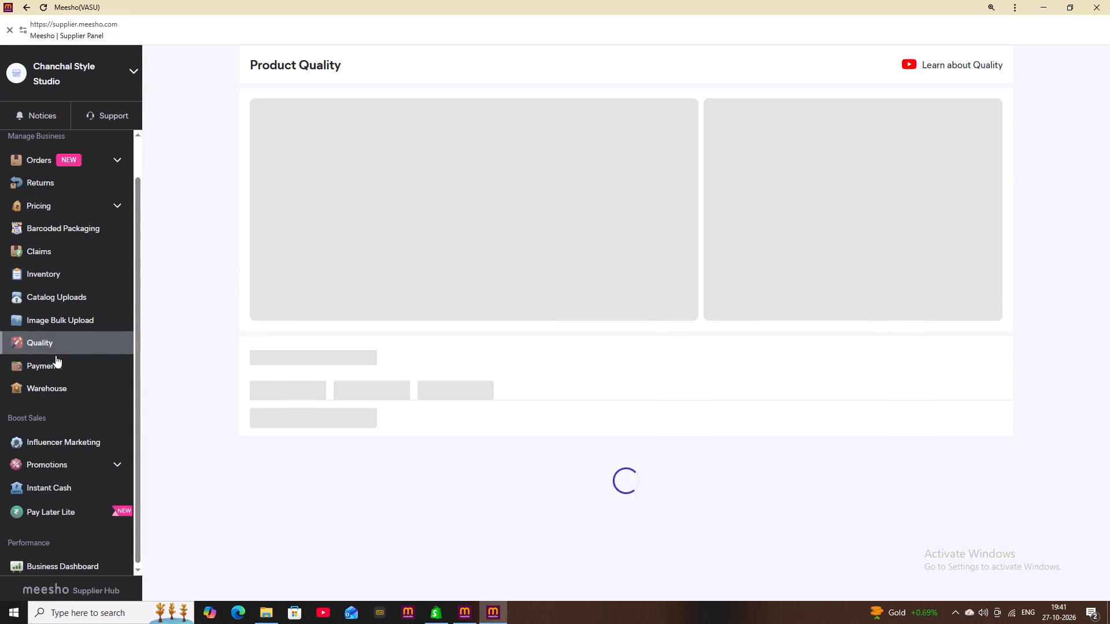
left_click(55, 363)
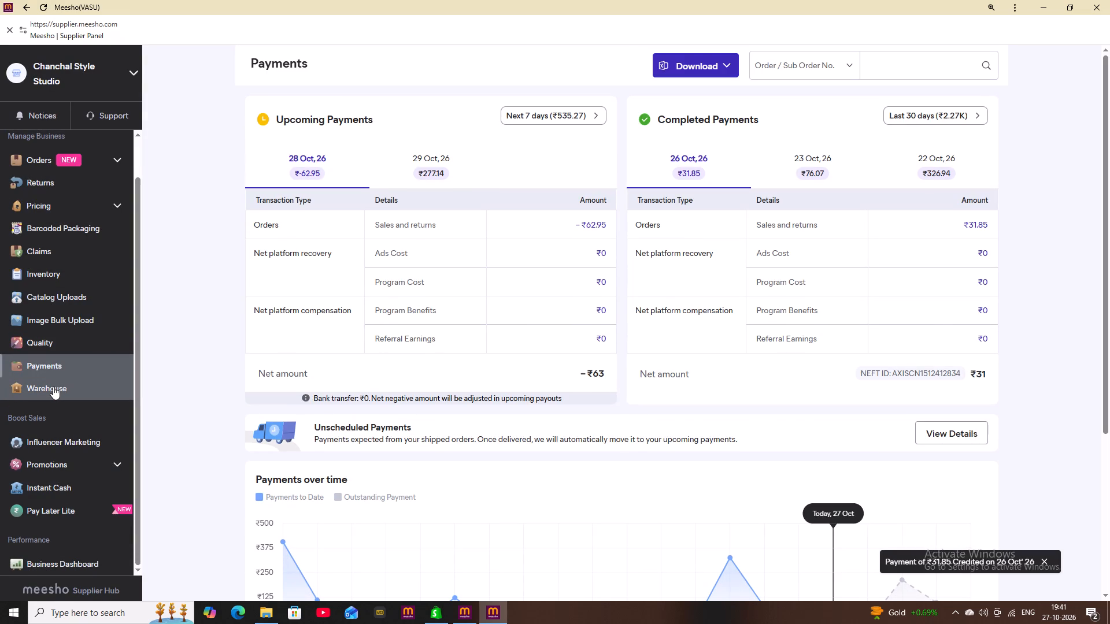
left_click(302, 177)
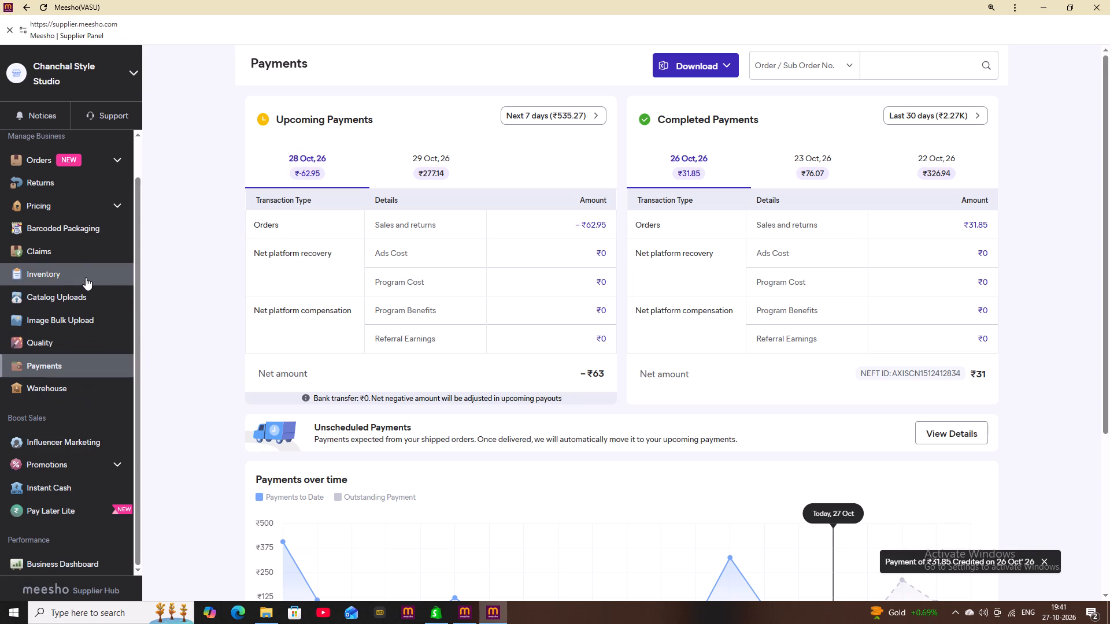
Check the upcoming sale events under promotions, and review the 28 Oct upcoming payment and the payments-over-time graph.
left_click(64, 463)
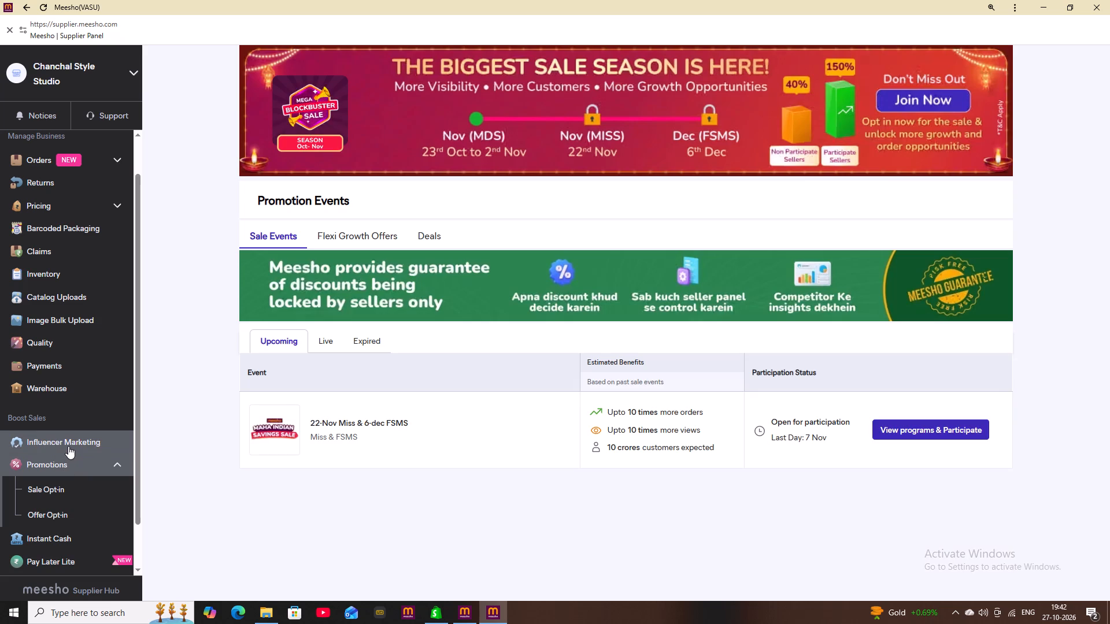
left_click(62, 362)
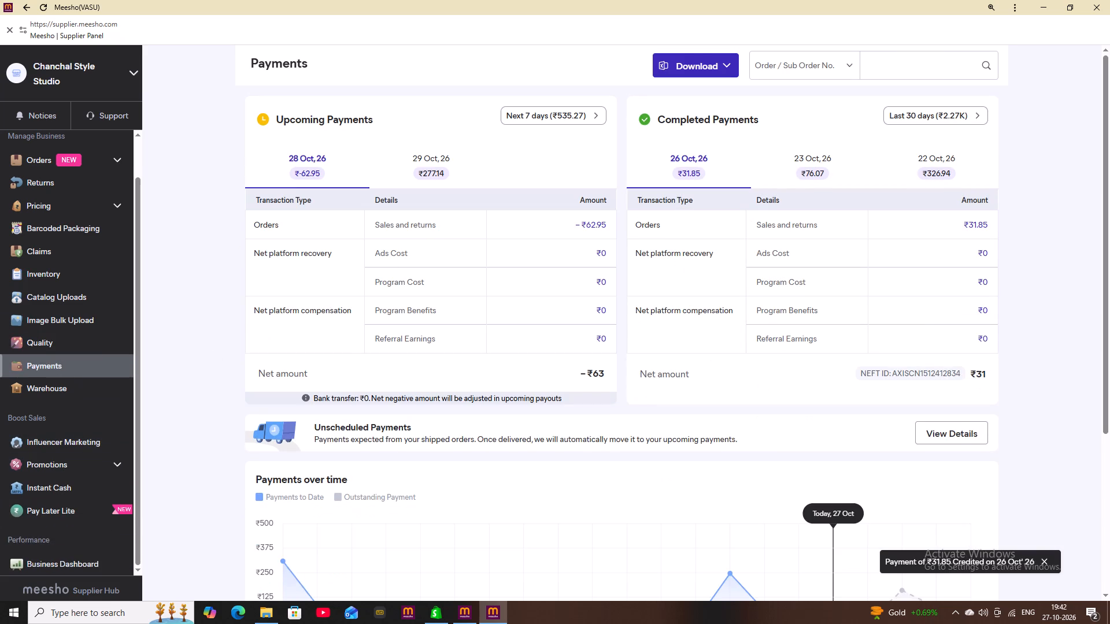
triple_click(314, 185)
left_click(314, 183)
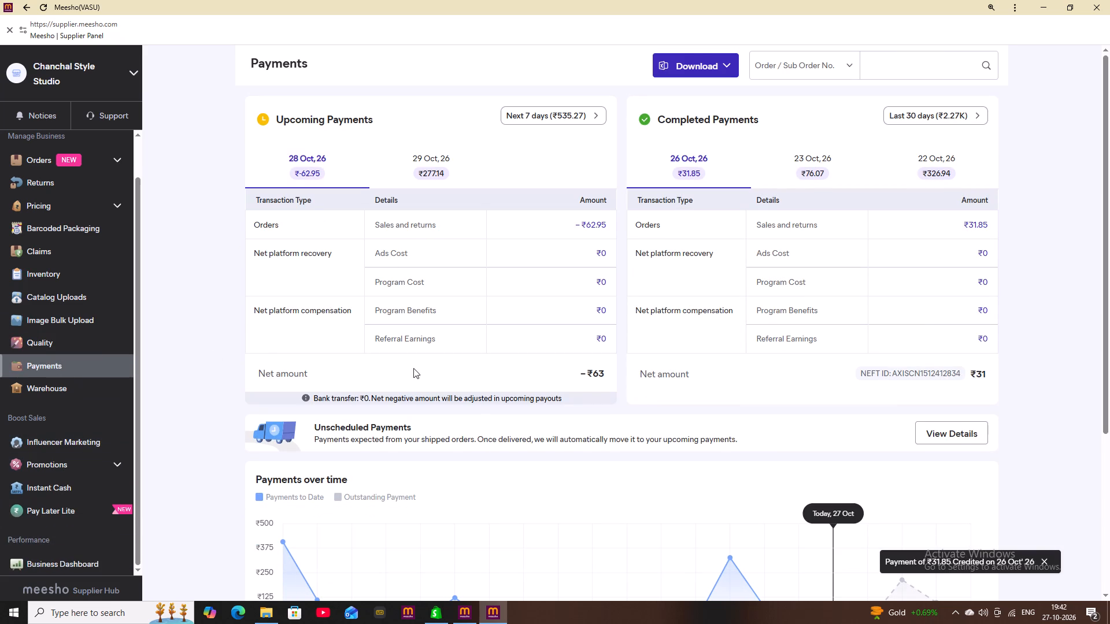
left_click(560, 369)
left_click(578, 365)
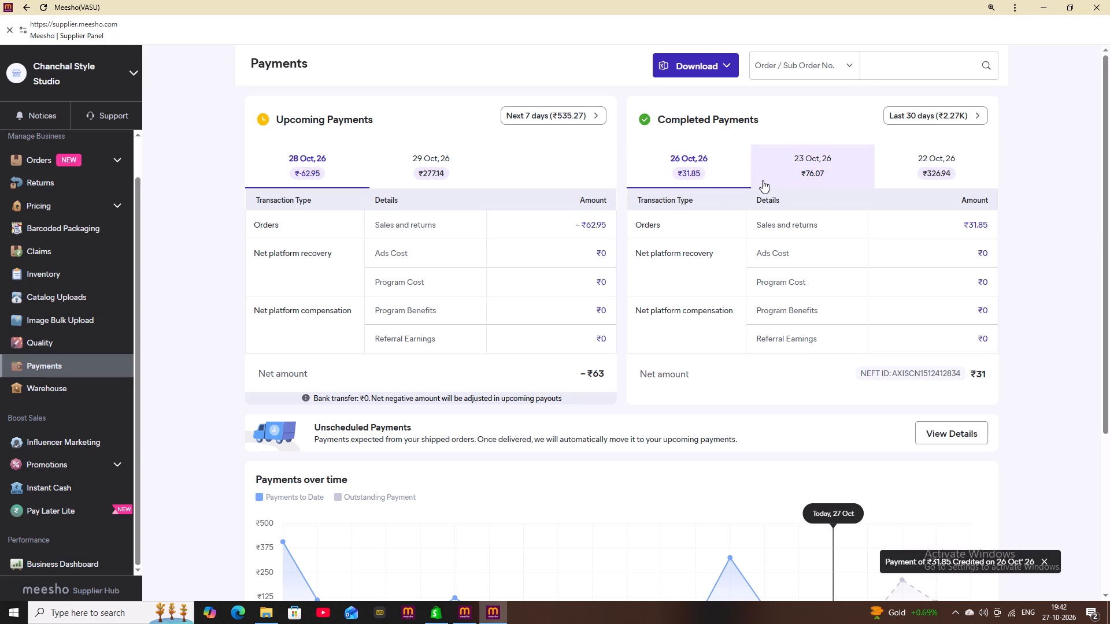
scroll(66, 333, "down", 4)
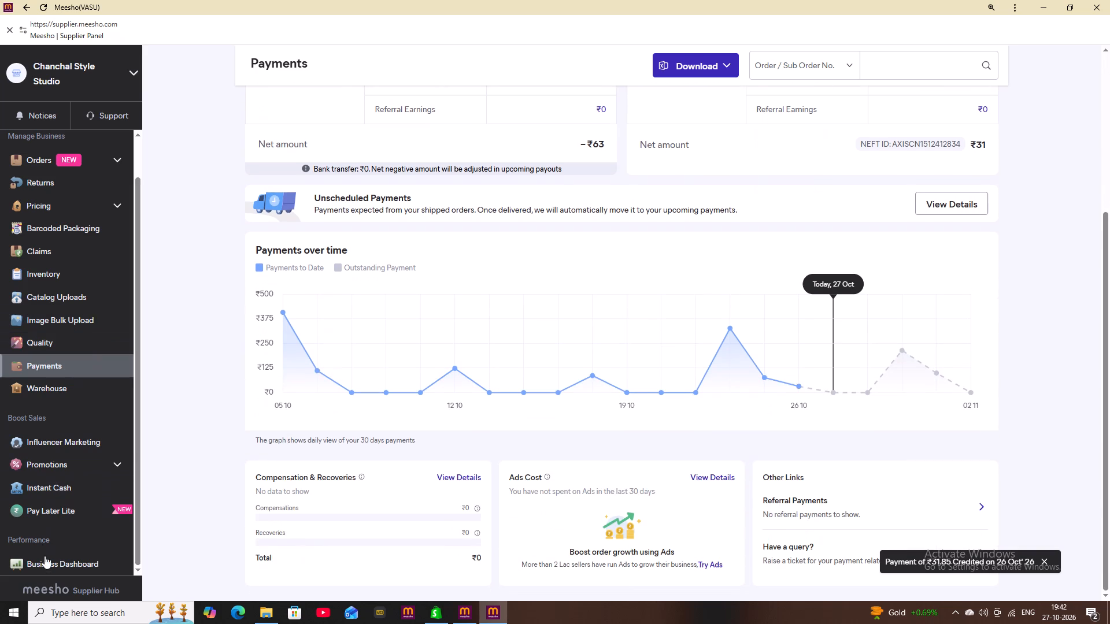
View the orders chart and high-return products on the Business Dashboard, and close Chanchal Style Studio's supplier panel.
left_click(46, 562)
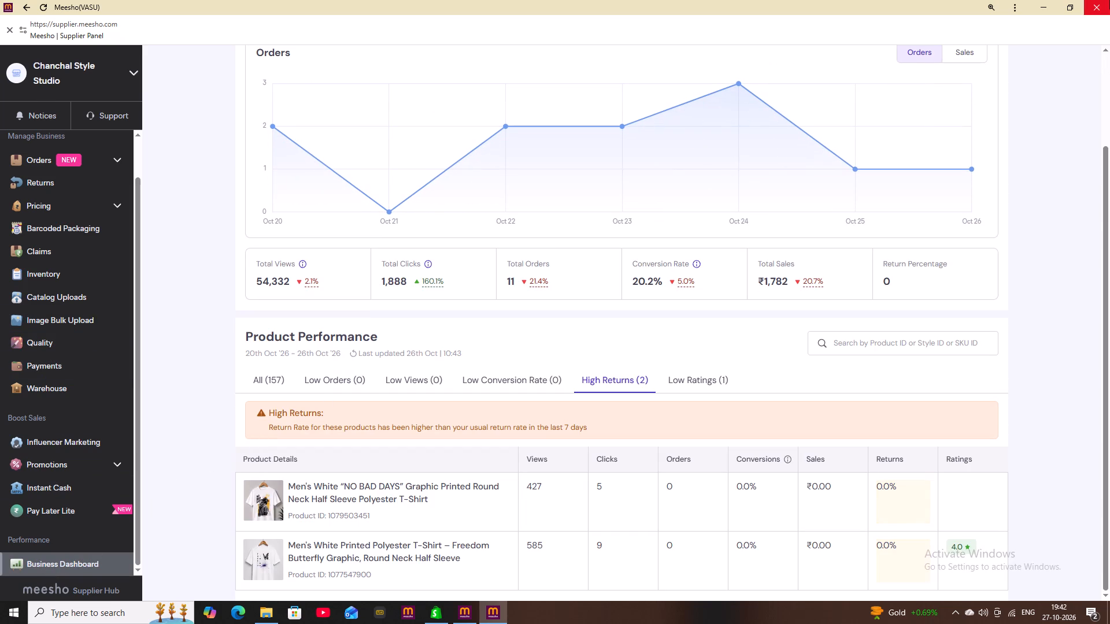
left_click(1109, 0)
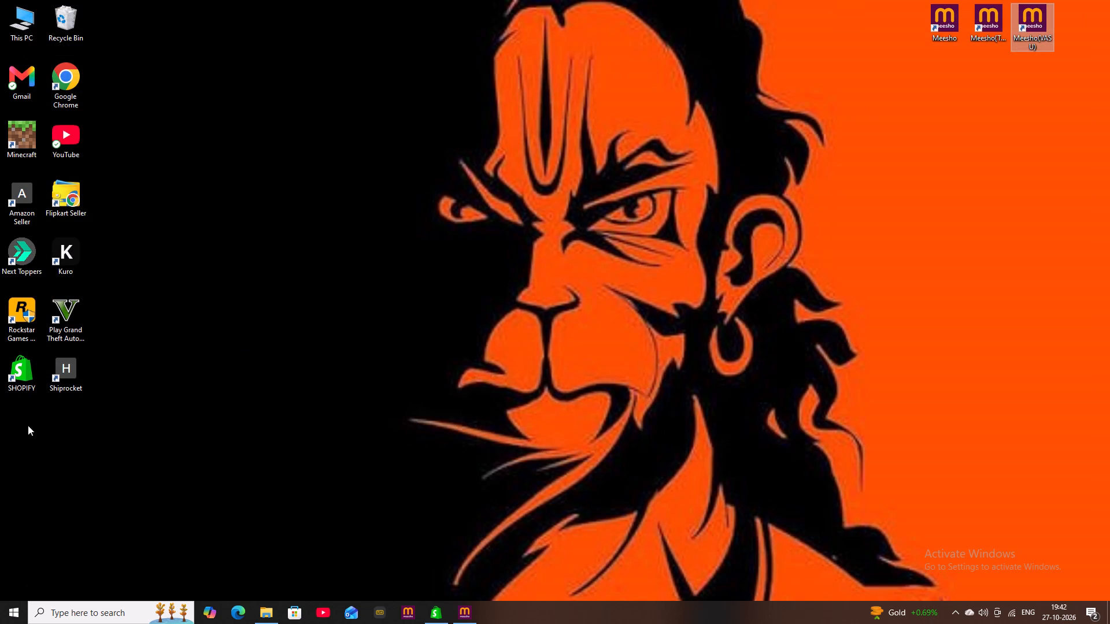
Launch Kuro from the desktop.
double_click(59, 252)
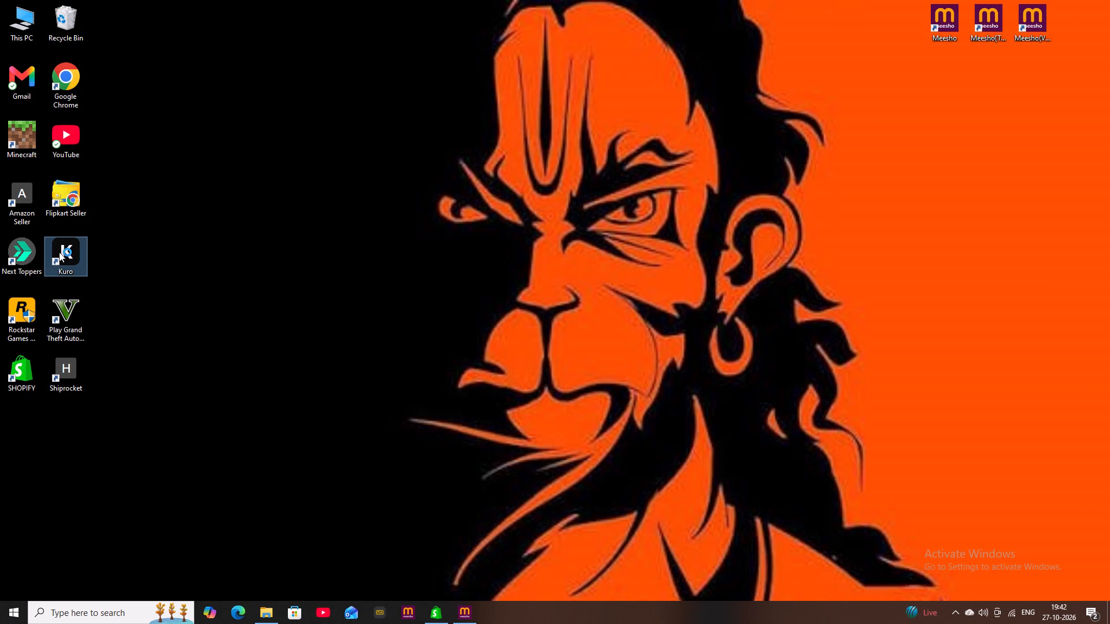